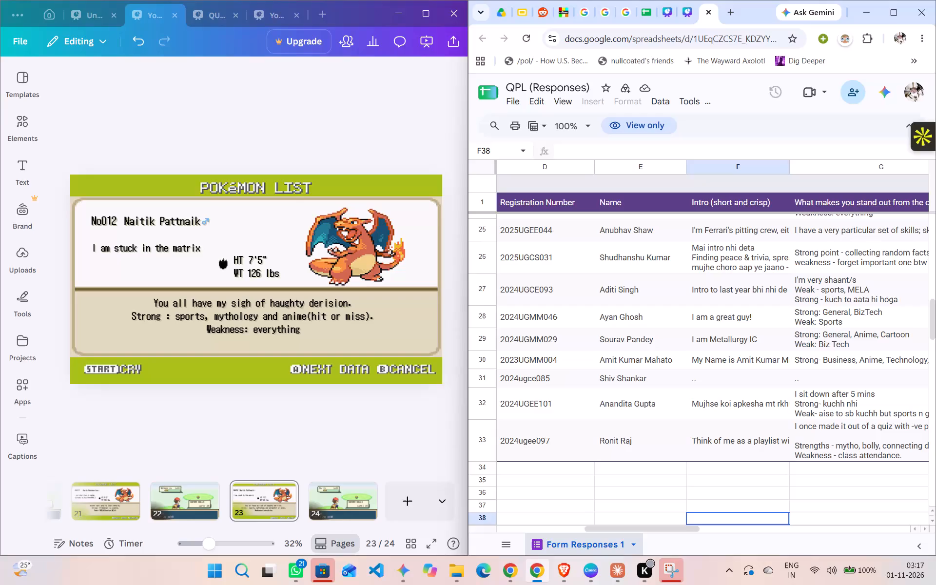
Copy the Pokémon List card on page 23 and paste five copies of it after page 24.
click(248, 499)
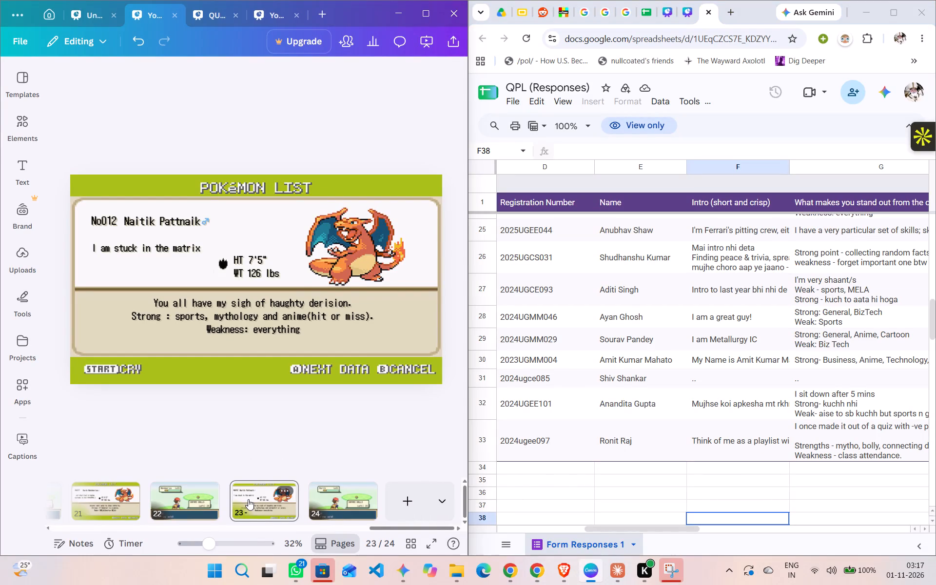
click(279, 487)
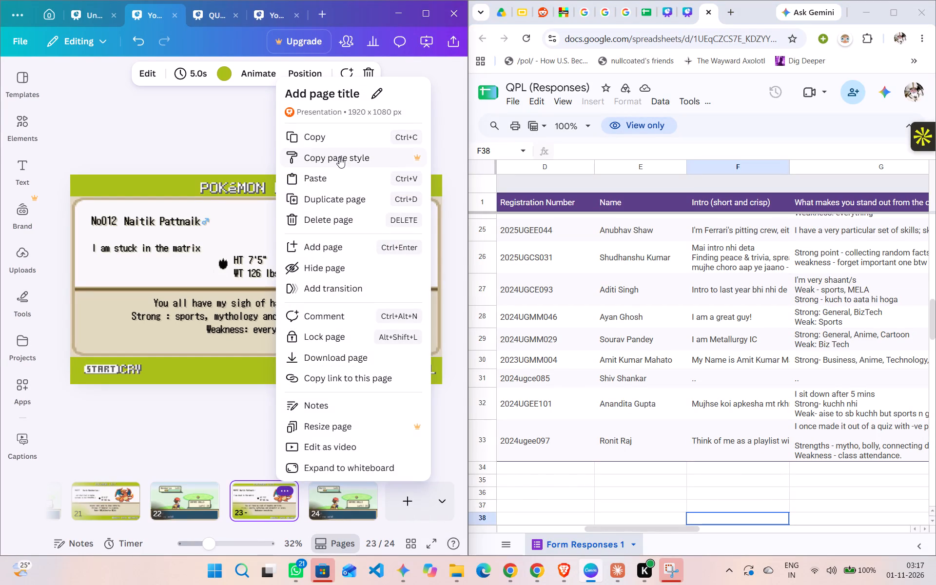
click(353, 142)
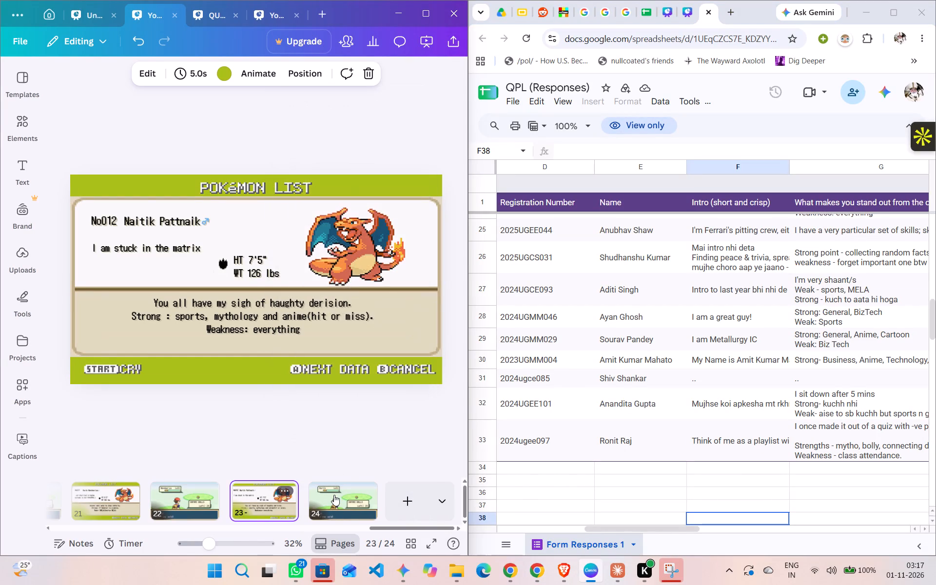
click(334, 495)
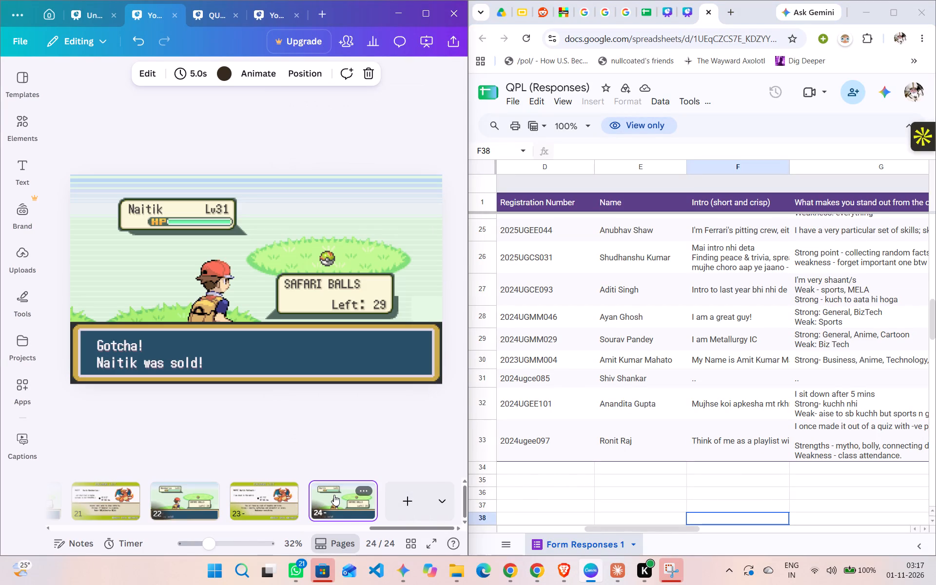
key(ctrl+v)
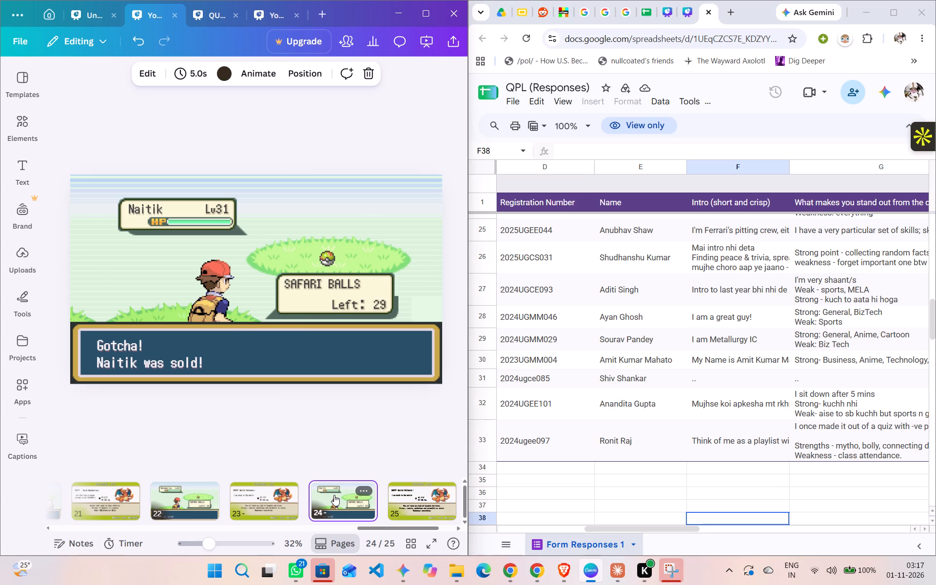
key(ctrl+v)
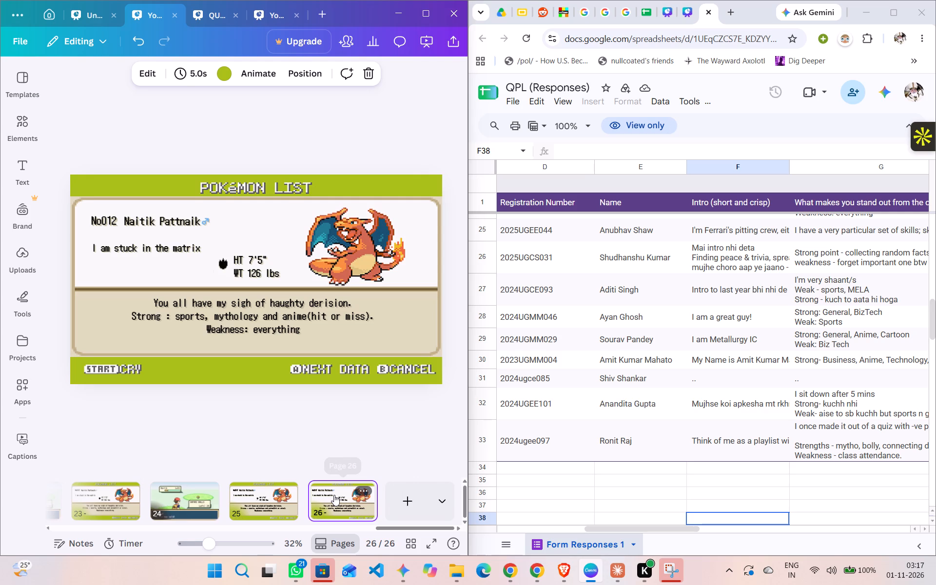
key(ctrl+v)
key(ctrl+v)
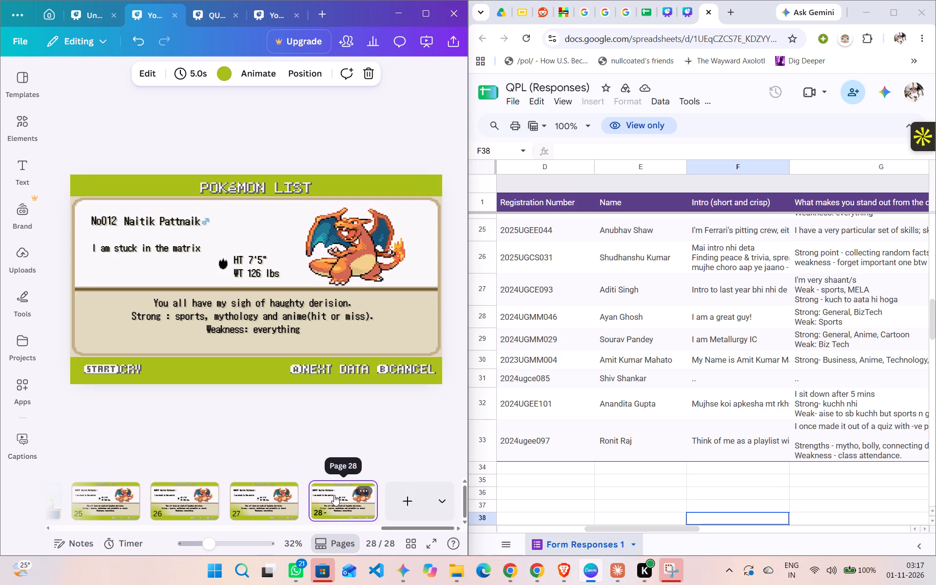
key(ctrl+v)
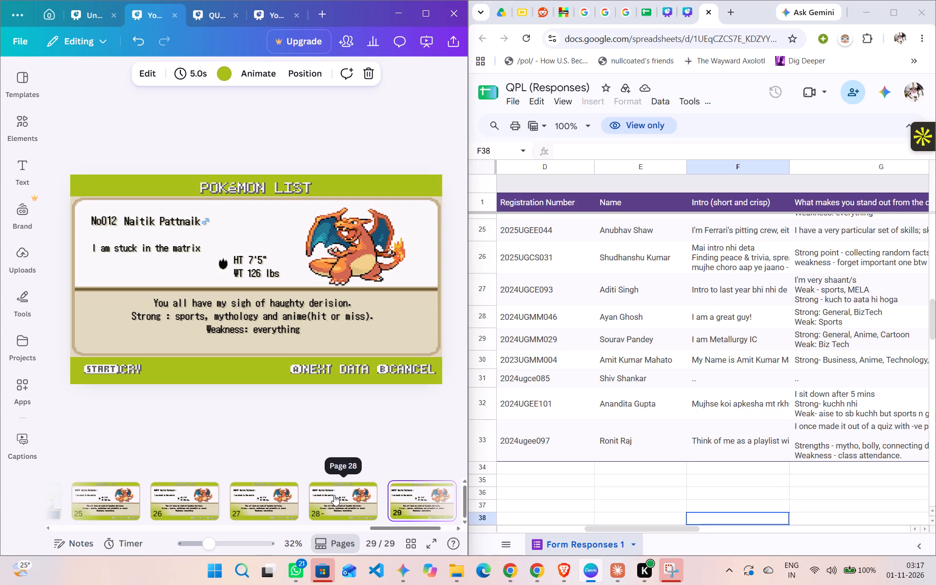
Copy the "was sold!" slide on page 24 and paste it after page 25 and after the last page.
scroll(300, 498, right, 2)
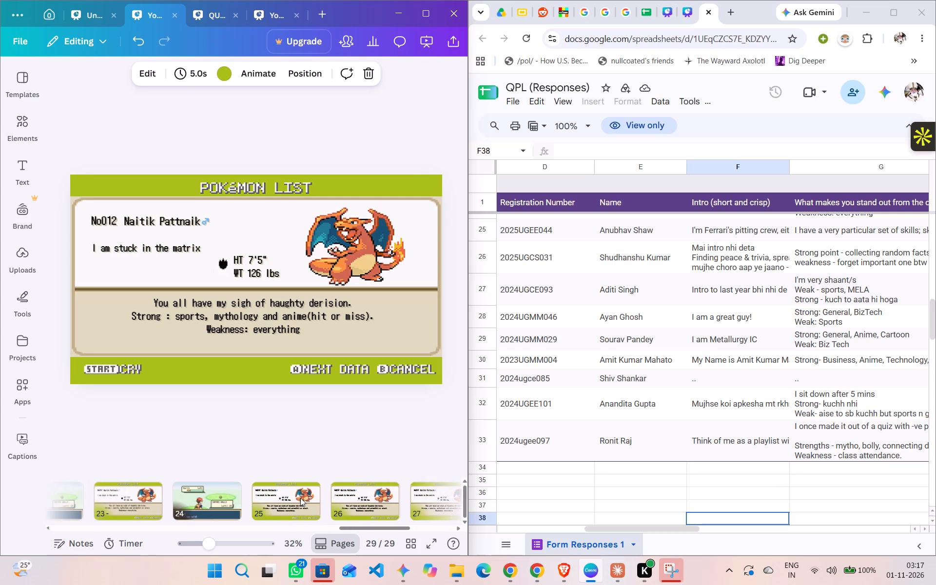
click(212, 498)
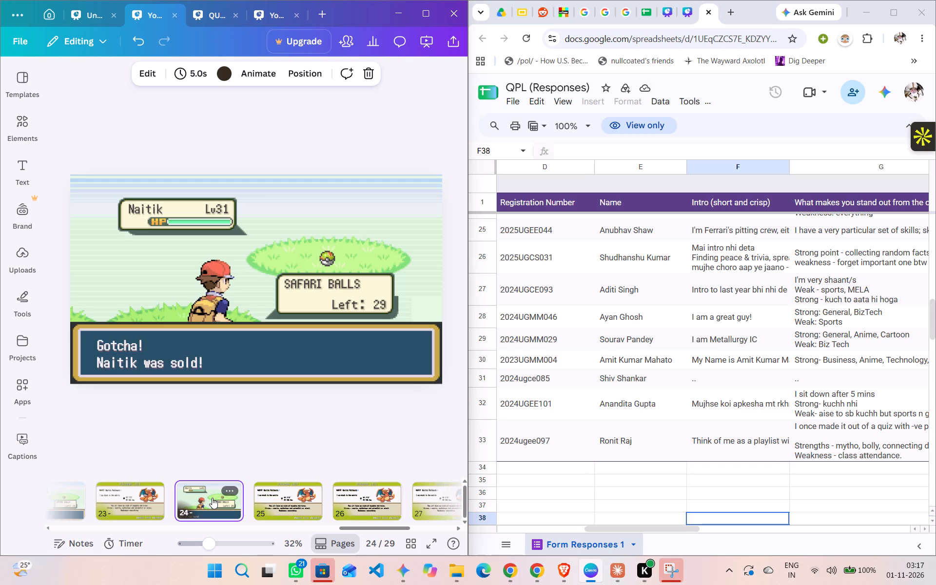
click(226, 489)
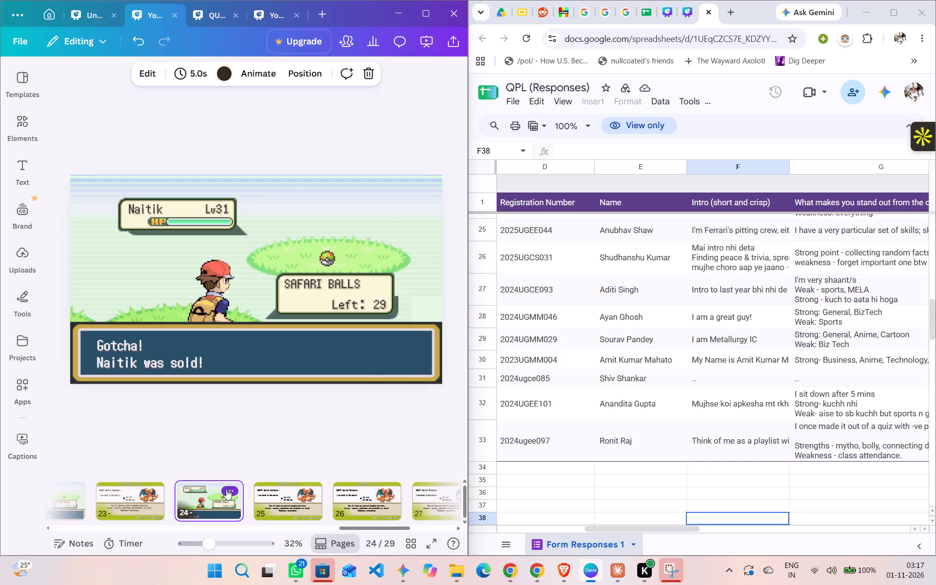
click(276, 133)
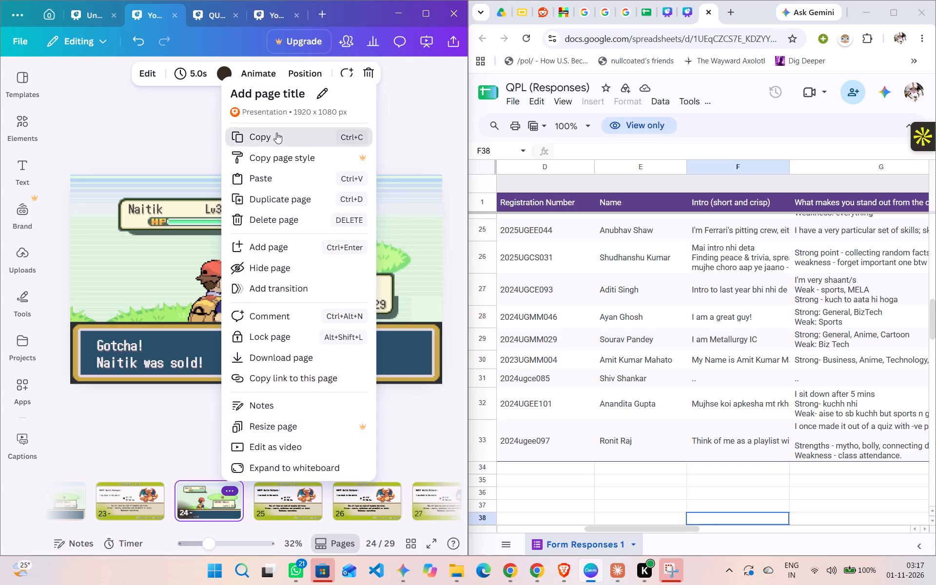
click(281, 511)
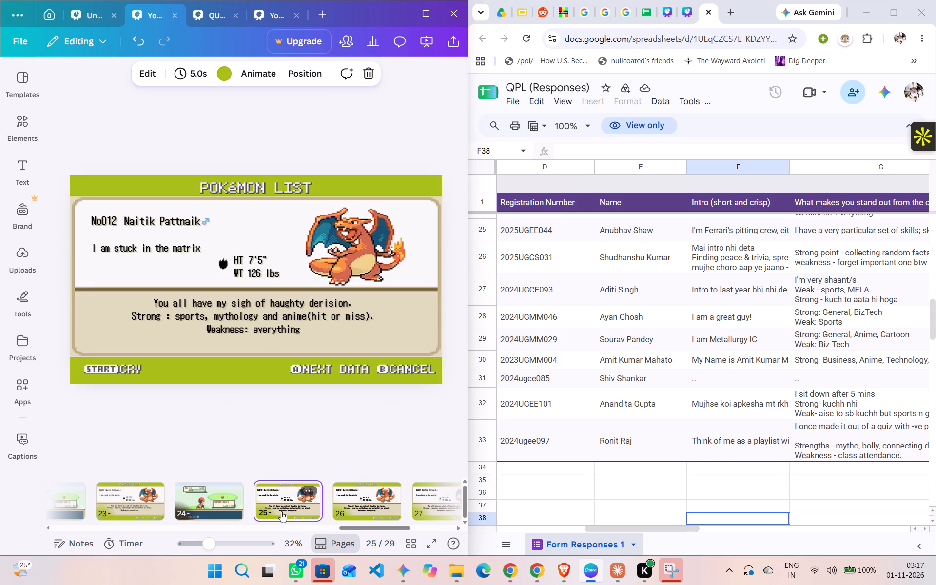
key(ctrl+v)
key(ctrl+Right)
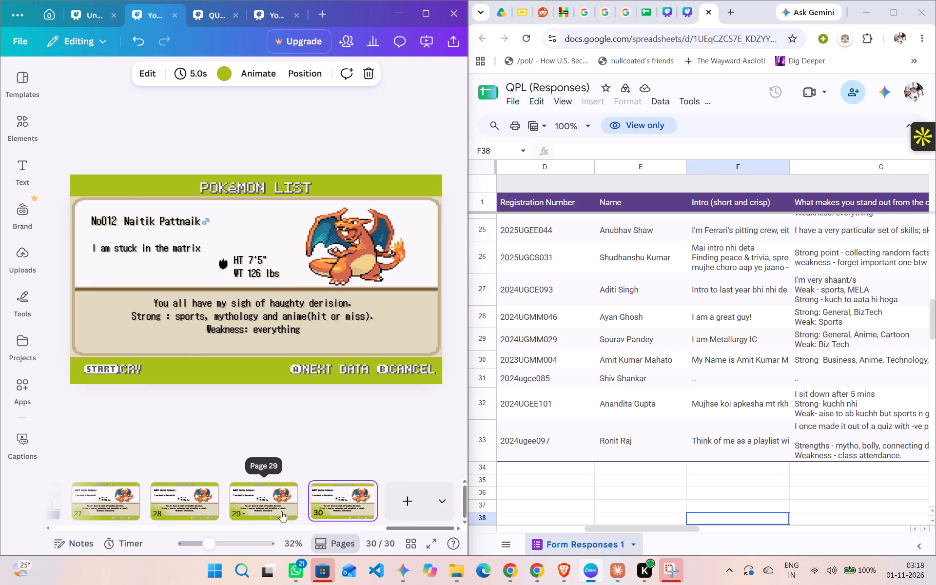
key(ctrl+v)
key(ctrl+Left)
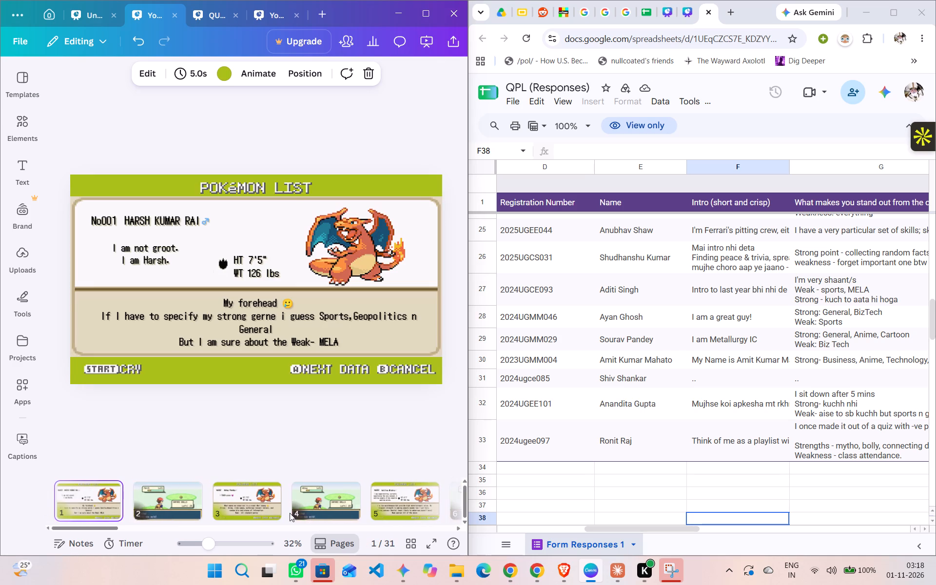
Paste the copied "was sold!" slide after each of the duplicate cards on pages 27, 29 and 31.
scroll(284, 515, left, 20)
scroll(284, 515, left, 3)
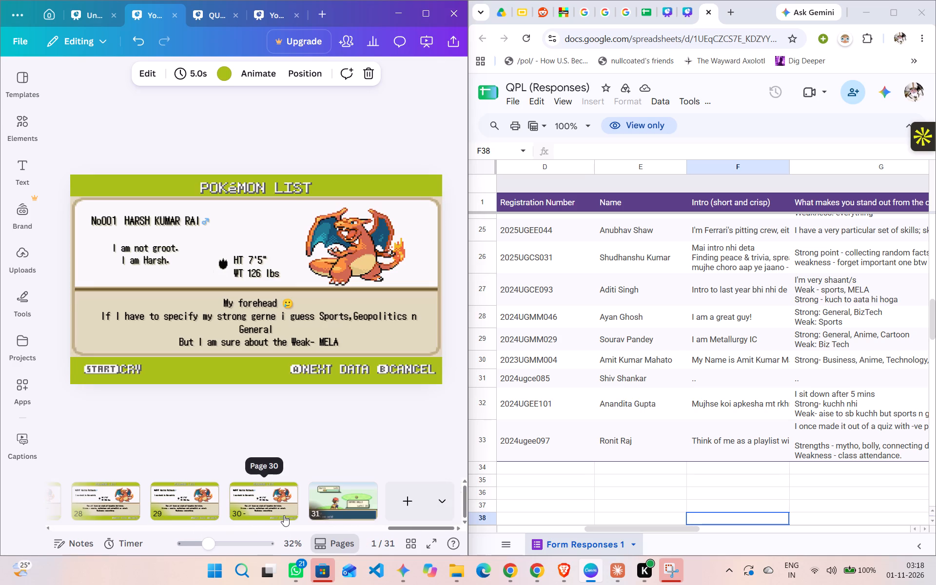
scroll(284, 515, right, 1)
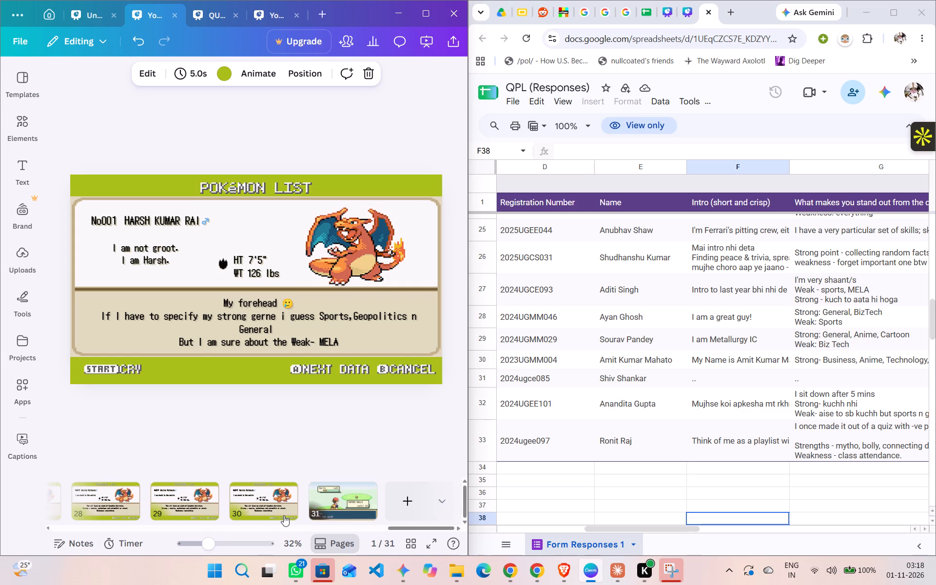
scroll(284, 515, right, 1)
scroll(246, 496, right, 4)
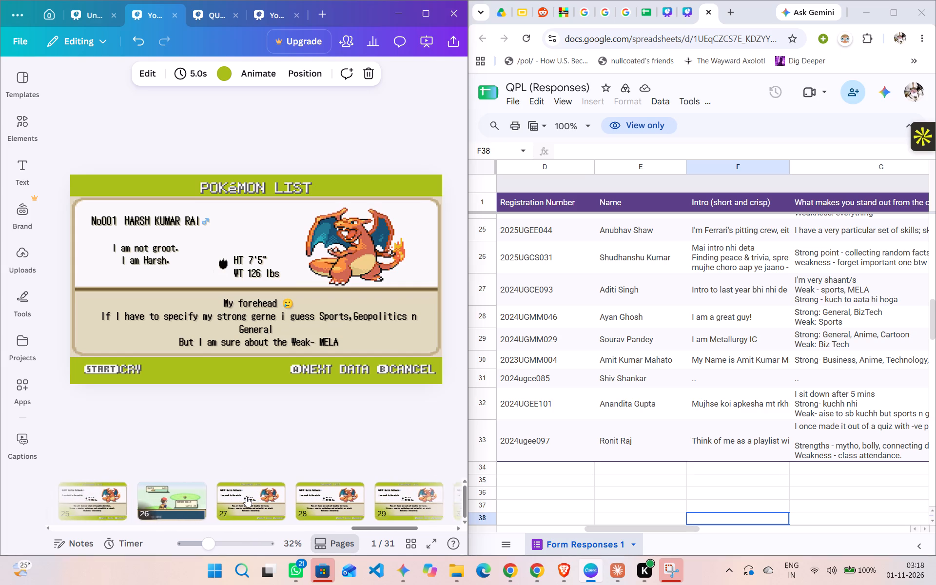
scroll(246, 496, right, 1)
click(268, 497)
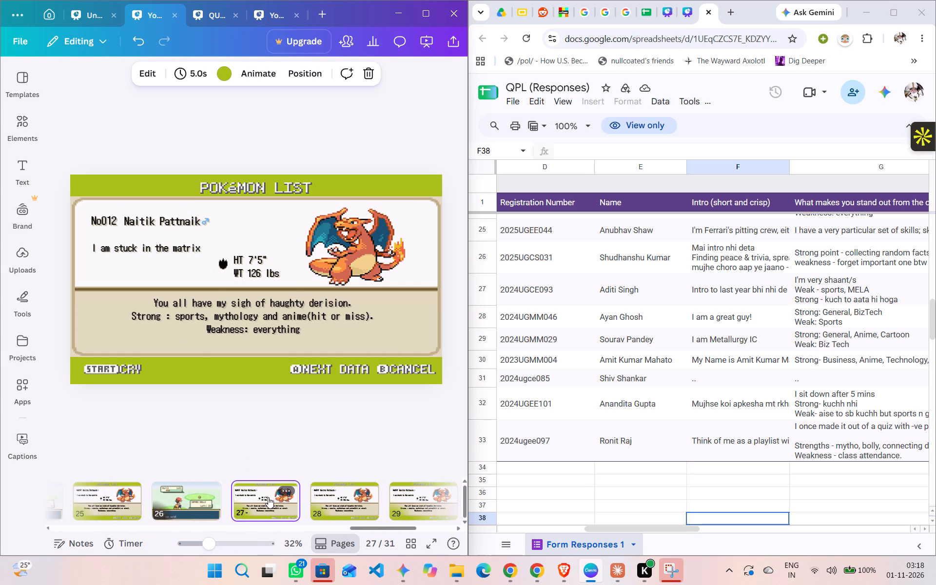
key(ctrl+v)
key(Right)
key(ctrl+v)
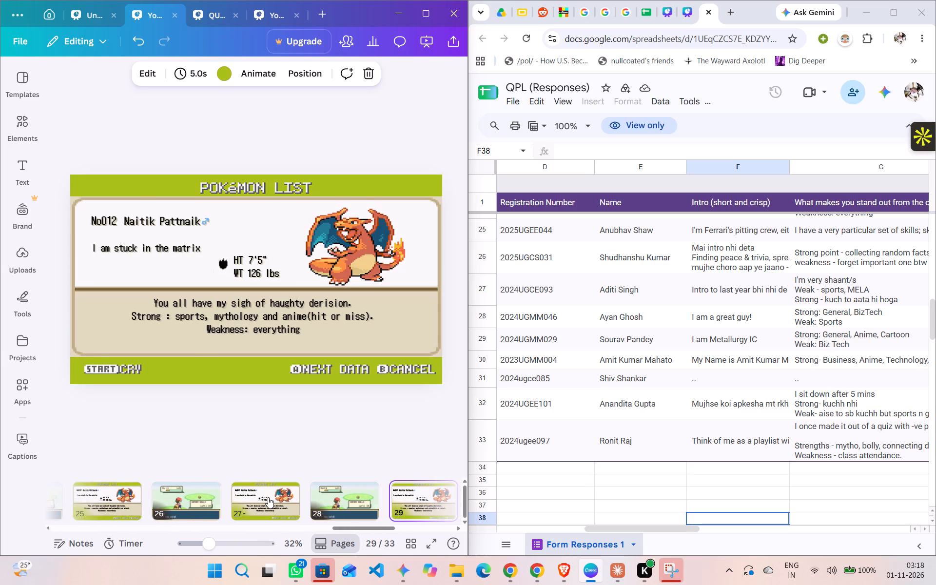
key(Right)
key(ctrl+v)
key(Right)
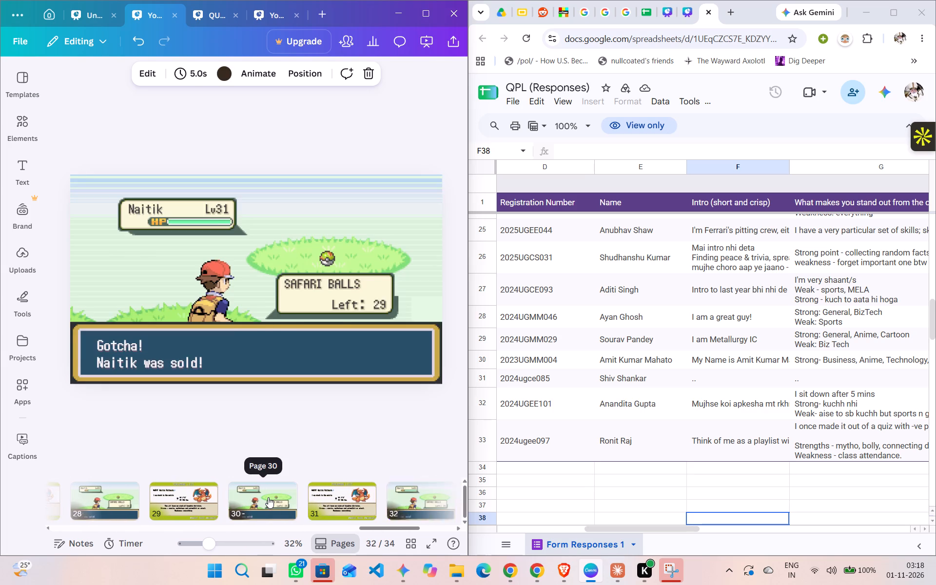
Review pages 22 to 25 to compare the existing slides and locate the first duplicate card.
scroll(268, 497, right, 5)
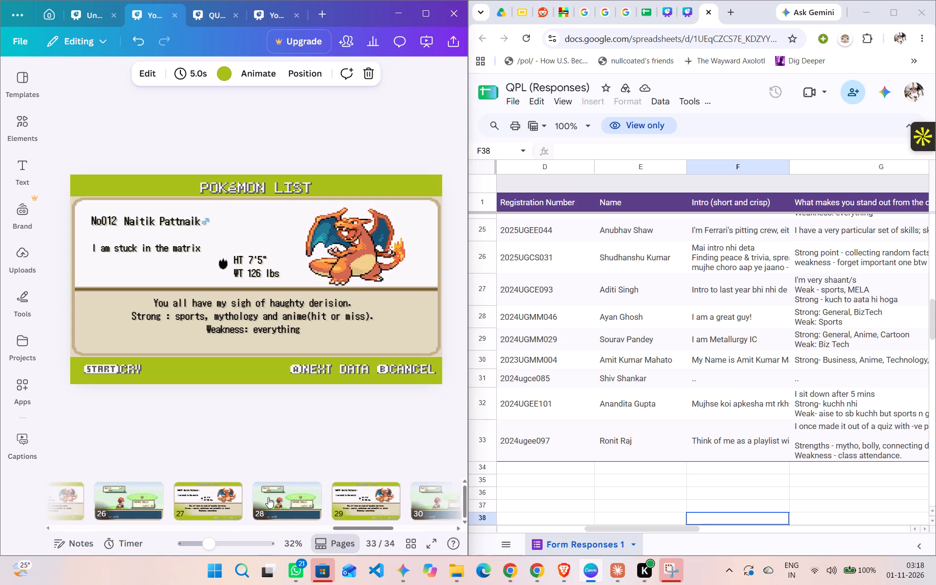
scroll(268, 497, right, 3)
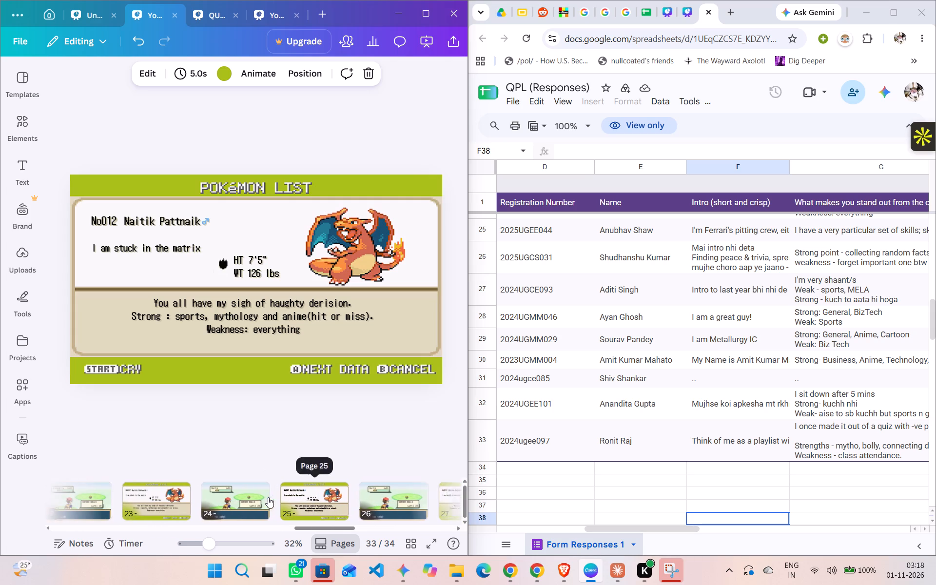
scroll(268, 497, right, 1)
click(99, 499)
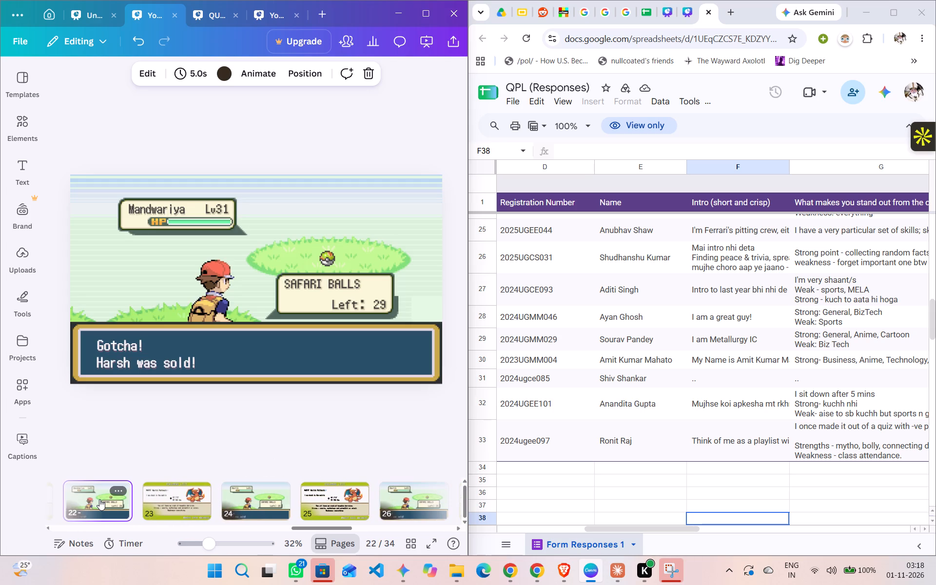
key(Right)
key(Right)
key(Right)
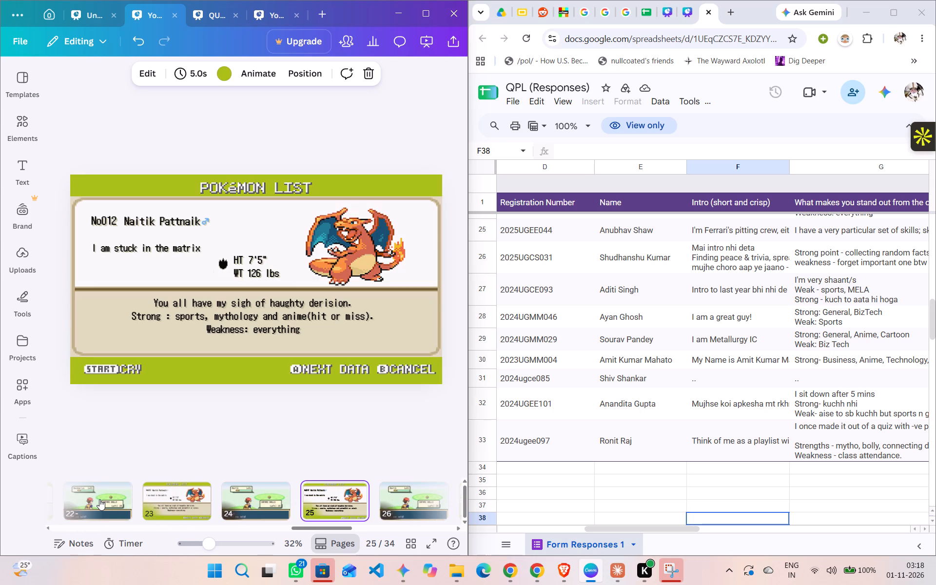
key(Left)
key(Left)
key(Right)
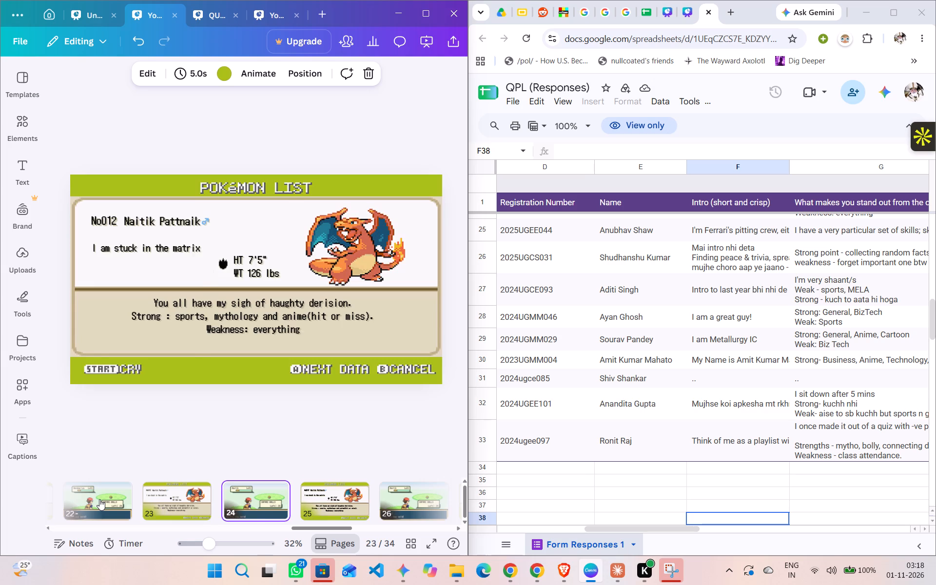
key(Left)
key(Left)
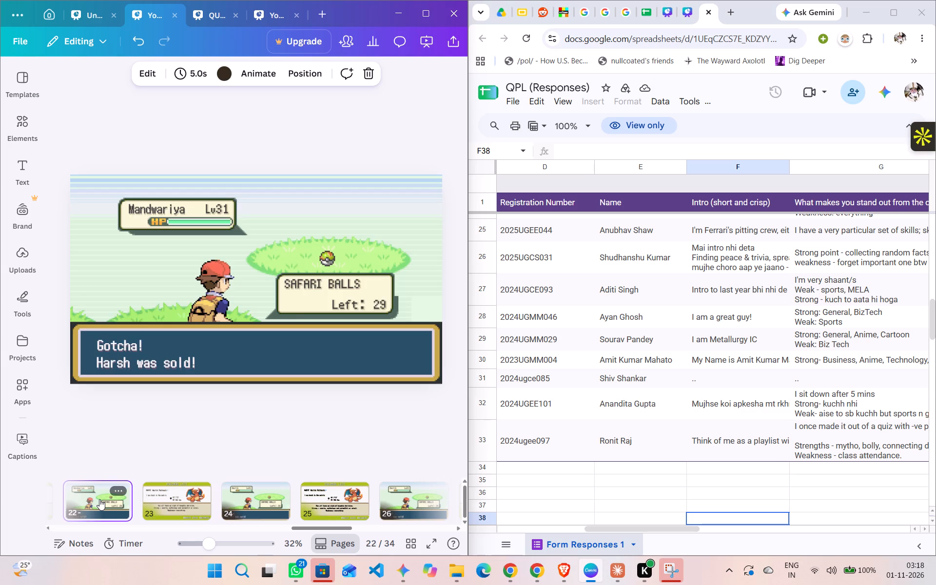
key(Right)
key(Right)
key(Right)
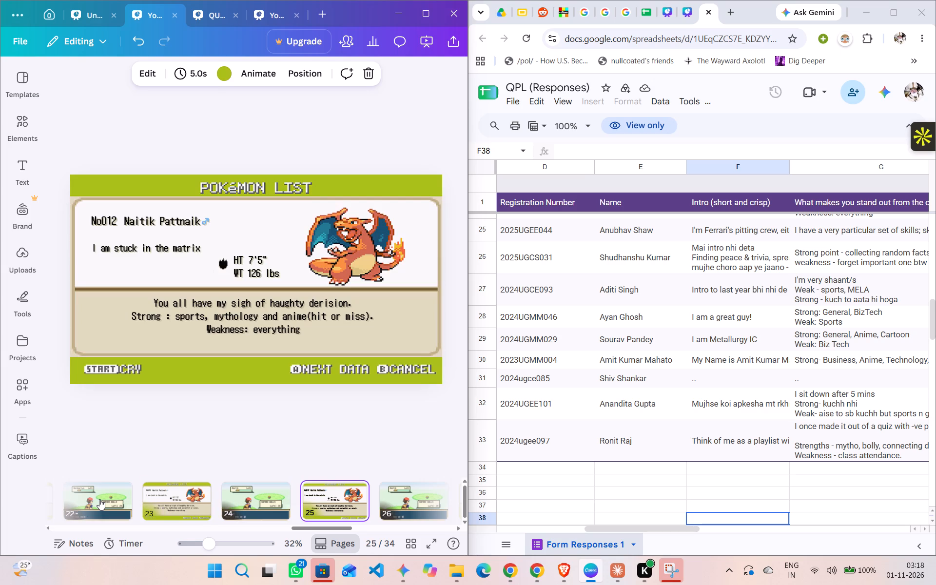
Change the card number on page 25 to No013.
double_click(116, 221)
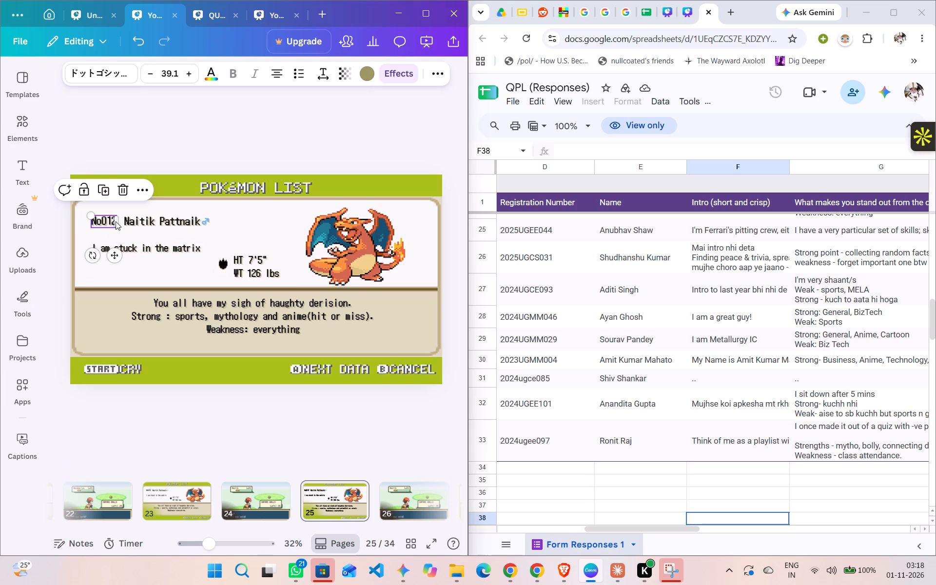
click(116, 221)
key(BackSpace)
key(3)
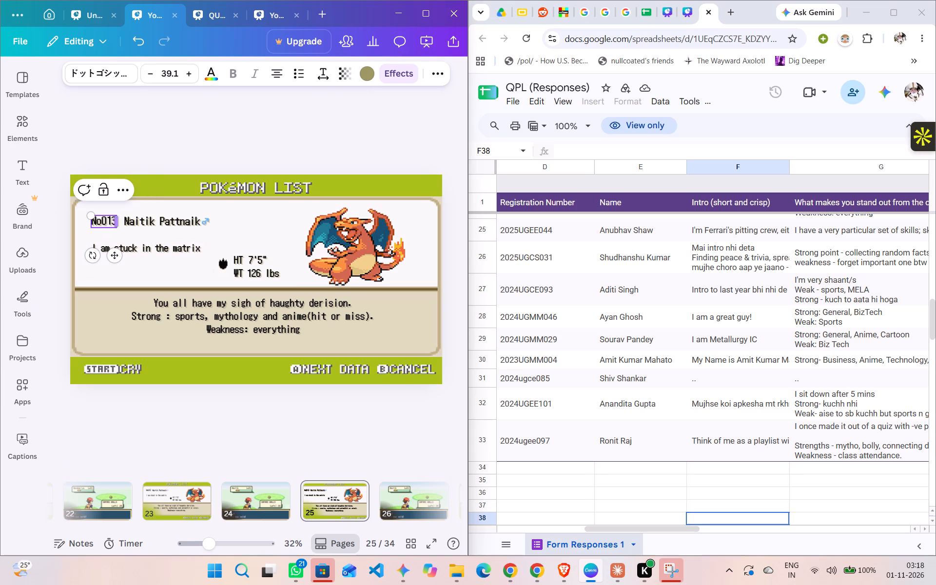
Replace the participant name on the page 25 card with the name in row 25 of the responses sheet.
double_click(156, 215)
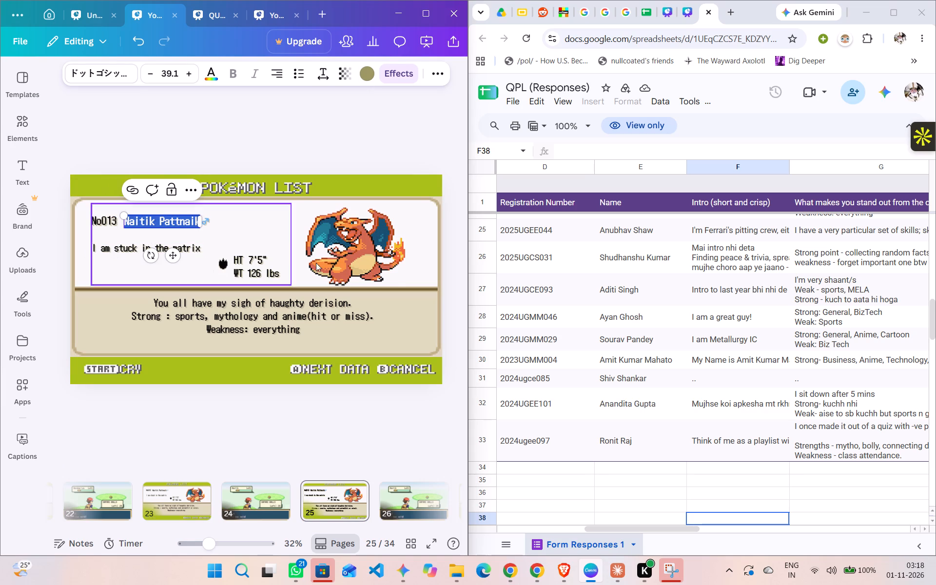
scroll(643, 318, up, 1)
key(BackSpace)
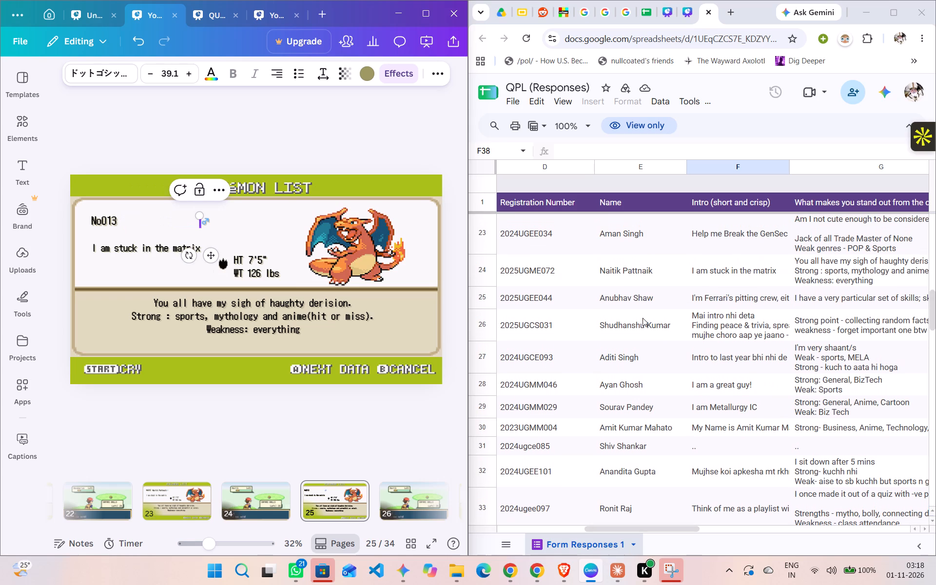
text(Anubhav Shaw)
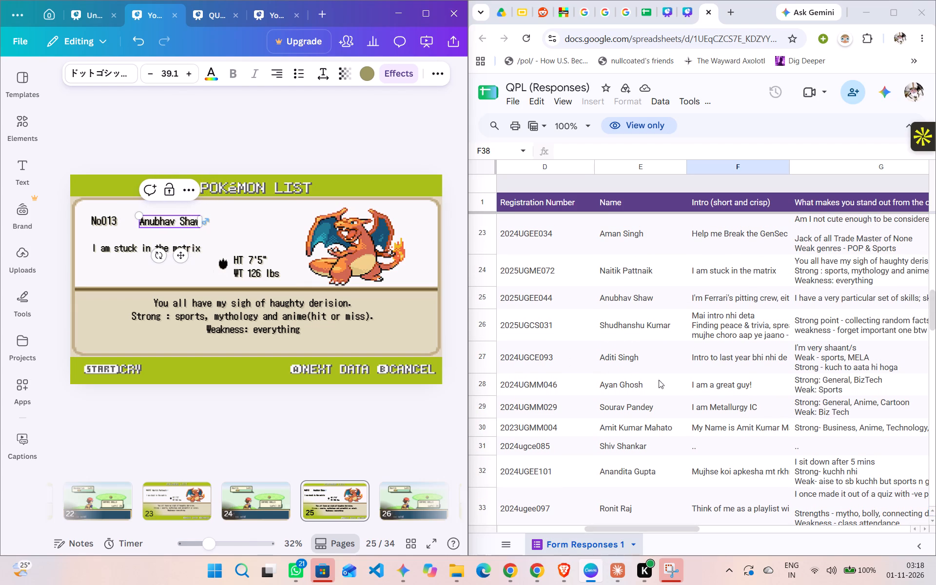
Replace the intro line on the page 25 card with the short intro from row 25 of the responses sheet.
double_click(720, 296)
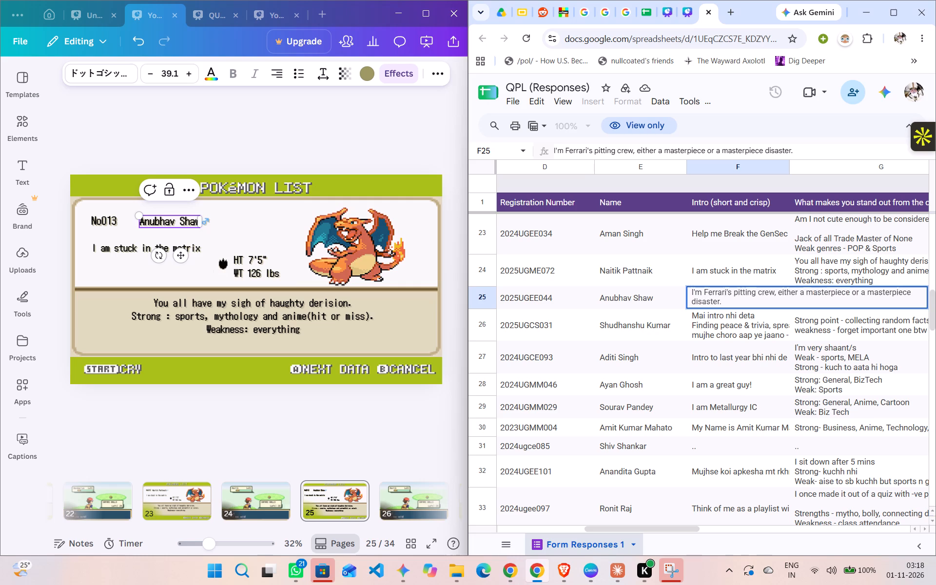
click(722, 296)
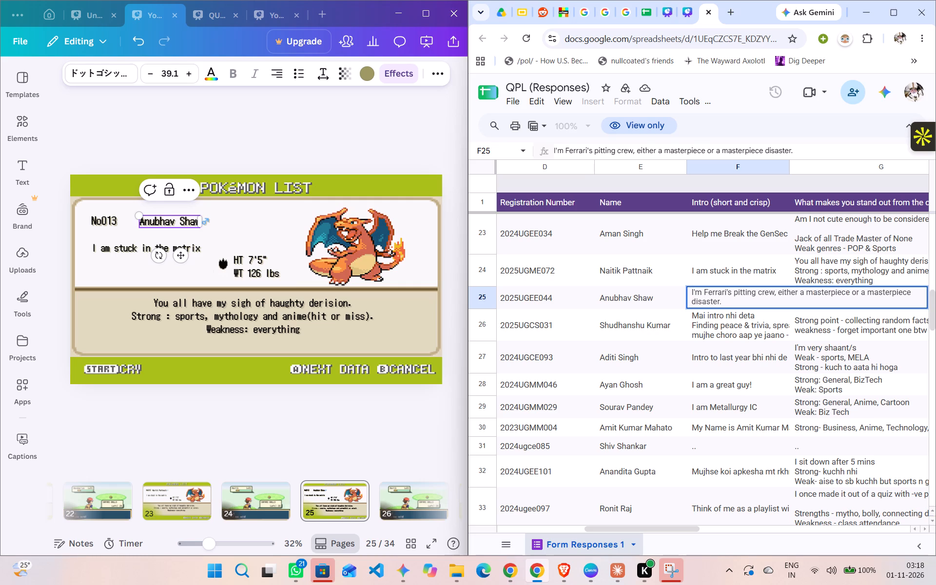
drag(722, 303, 698, 292)
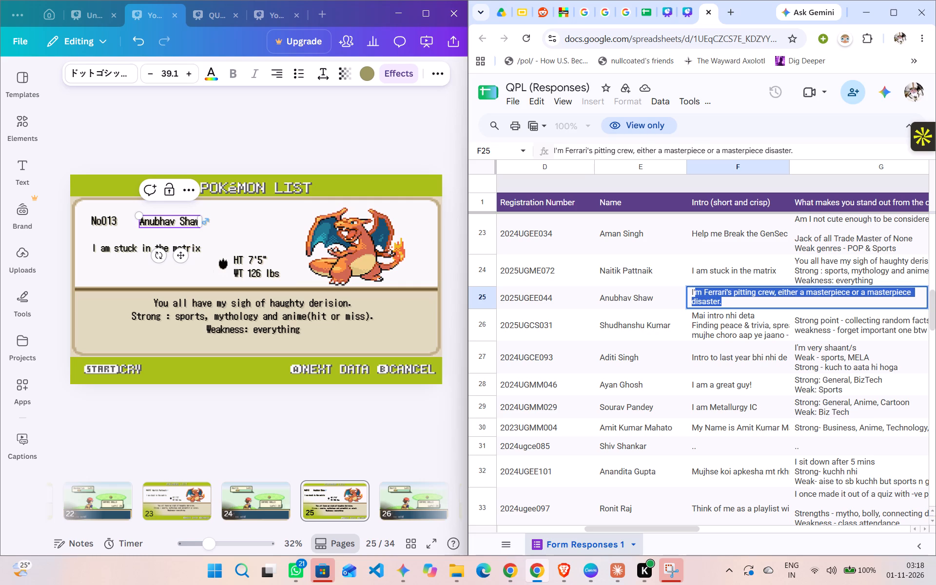
drag(698, 292, 691, 292)
key(ctrl+c)
double_click(106, 245)
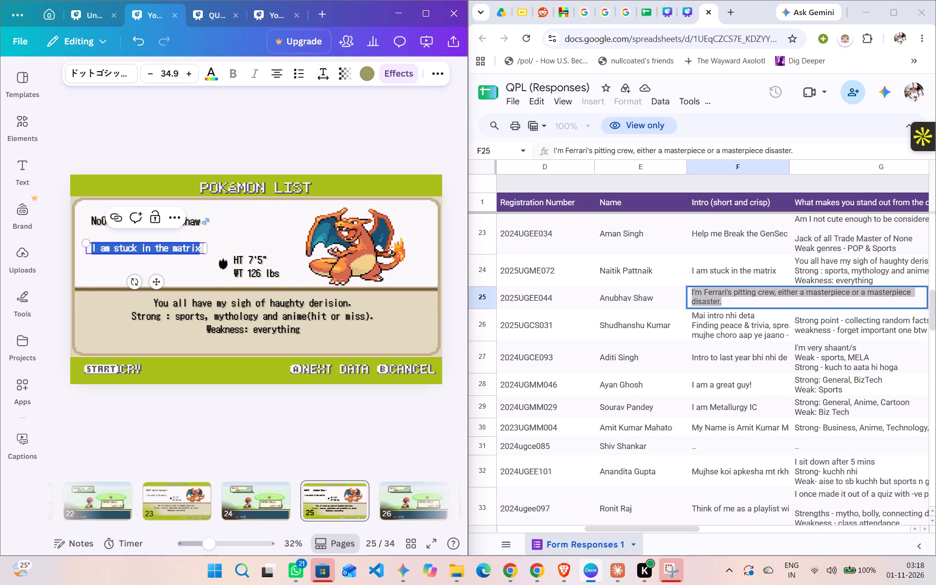
key(ctrl+v)
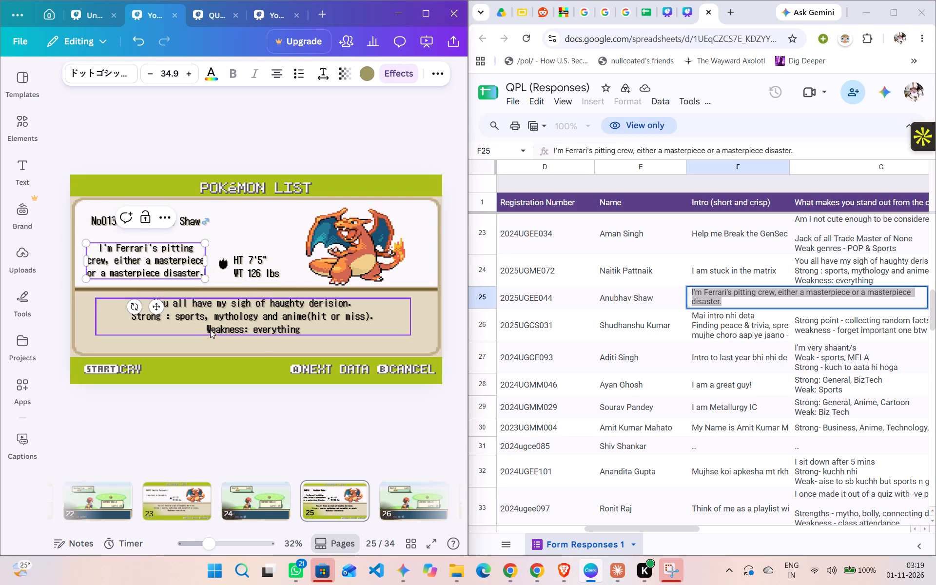
Replace the description in the page 25 card's lower box with row 25's "What makes you stand out" answer.
click(208, 331)
click(653, 295)
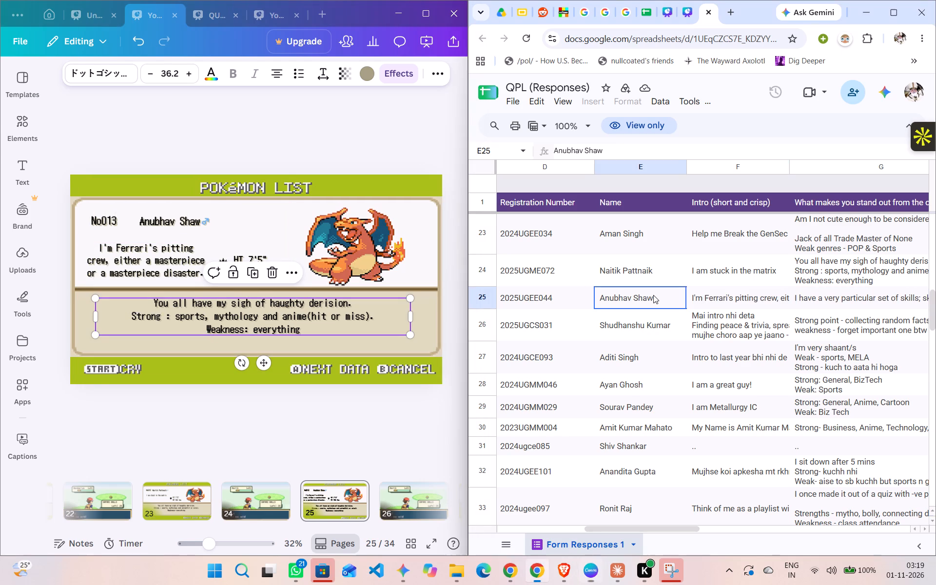
scroll(653, 295, left, 1)
click(783, 293)
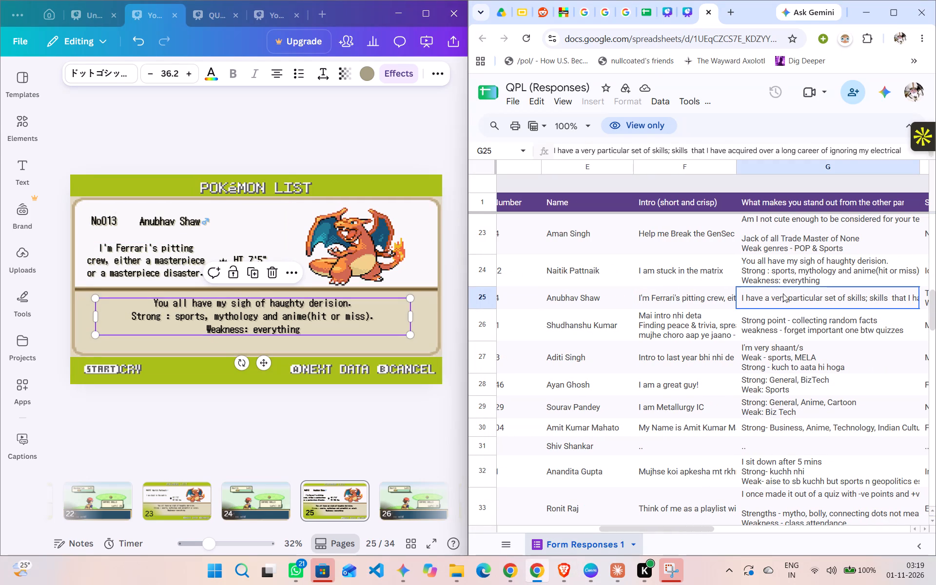
triple_click(783, 293)
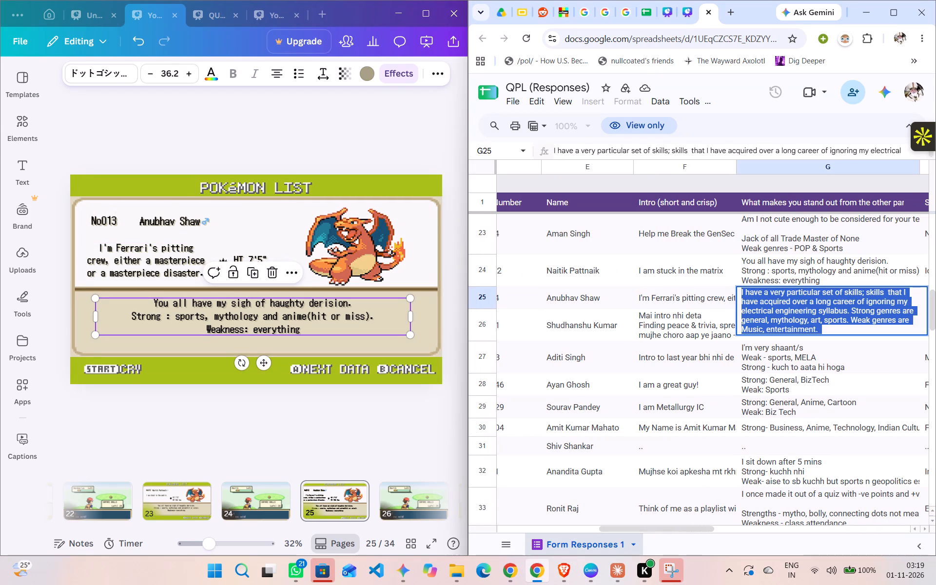
key(ctrl+c)
triple_click(313, 321)
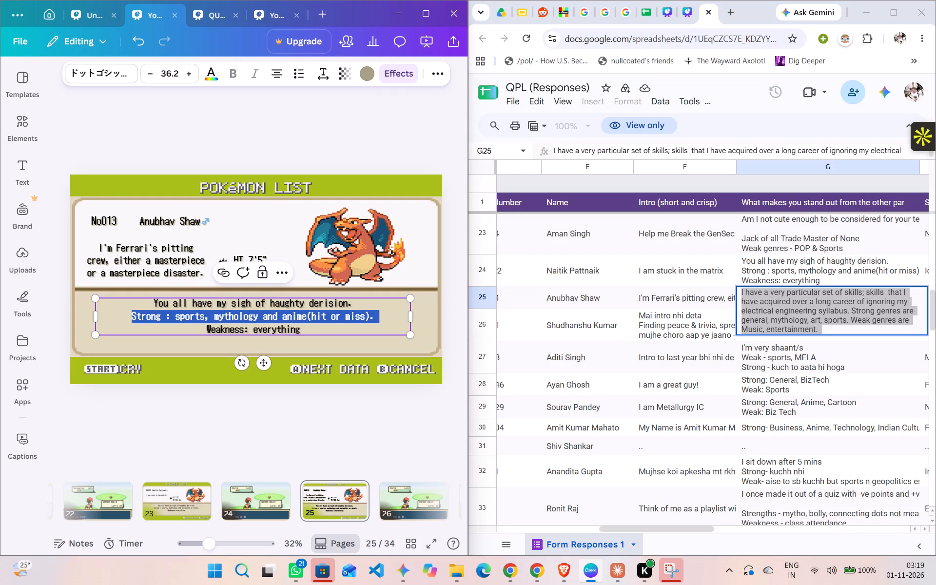
drag(315, 330, 195, 314)
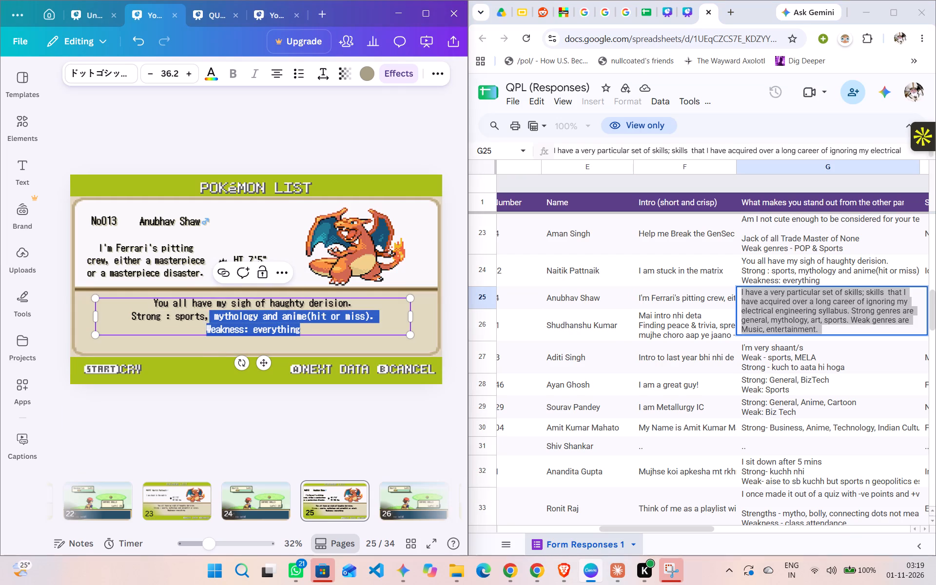
drag(195, 314, 150, 298)
key(ctrl+v)
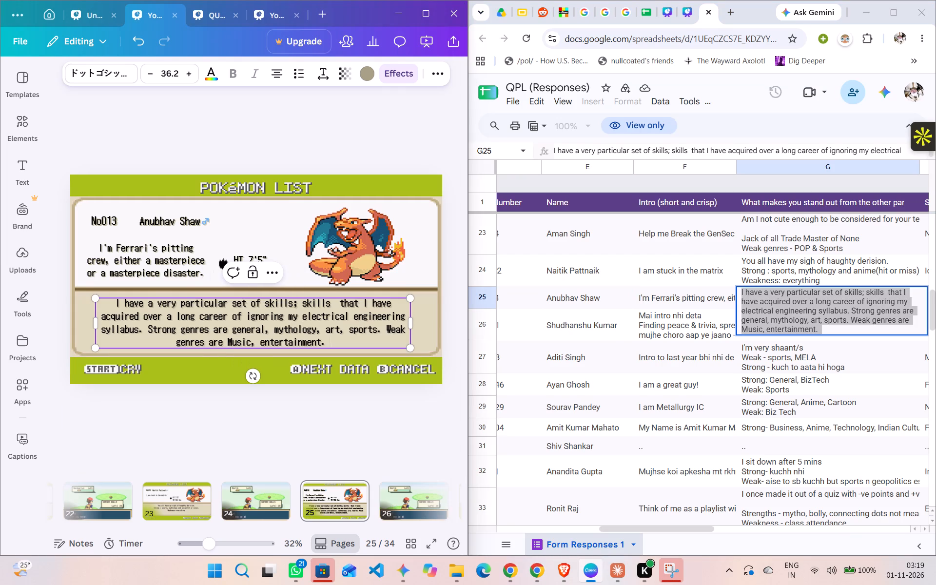
click(152, 424)
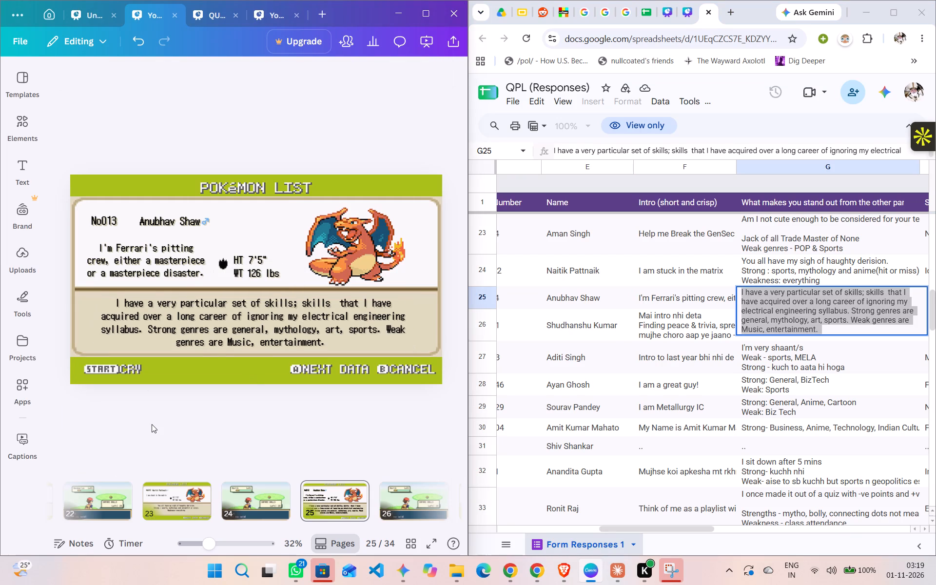
Change the name in both the HP box and the "was sold!" message on page 26 to Anubhav.
scroll(261, 520, left, 2)
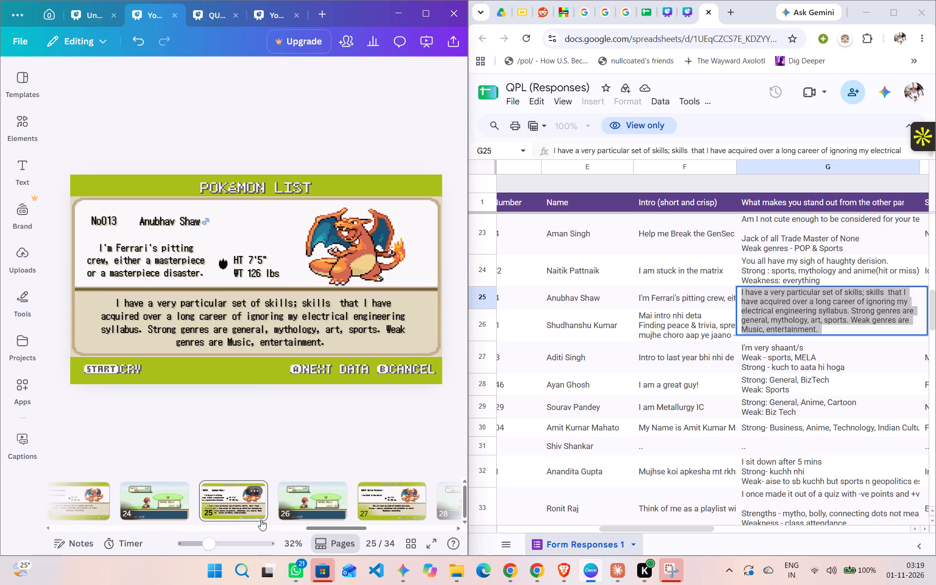
key(Right)
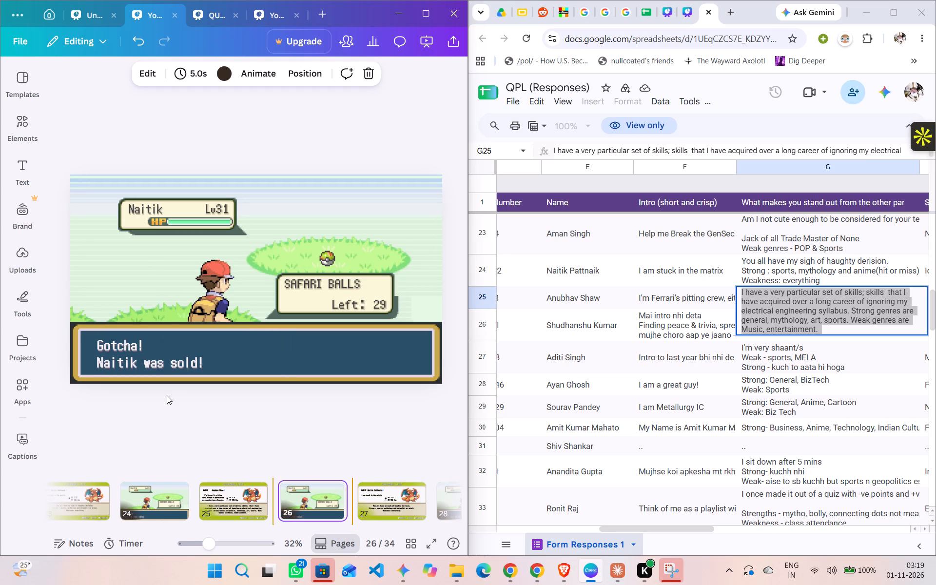
double_click(153, 209)
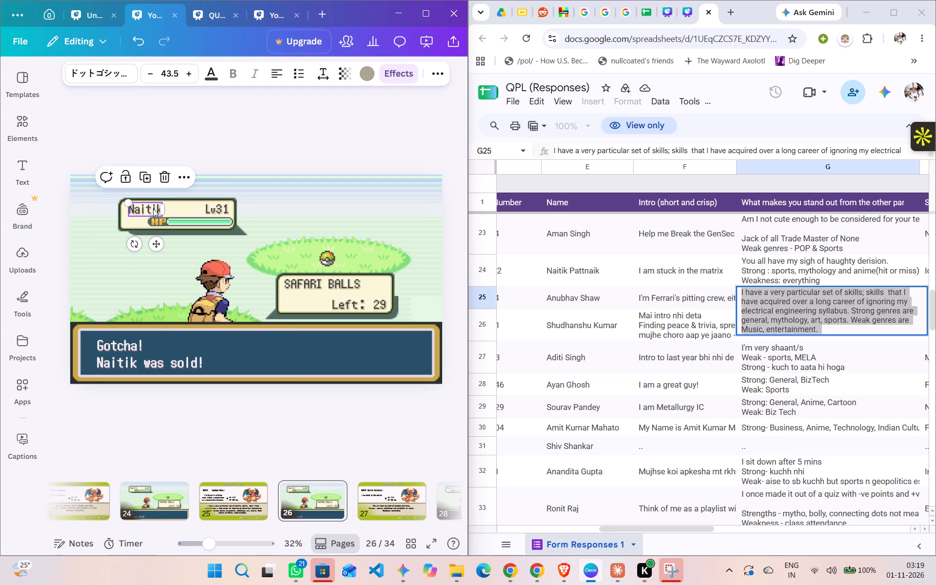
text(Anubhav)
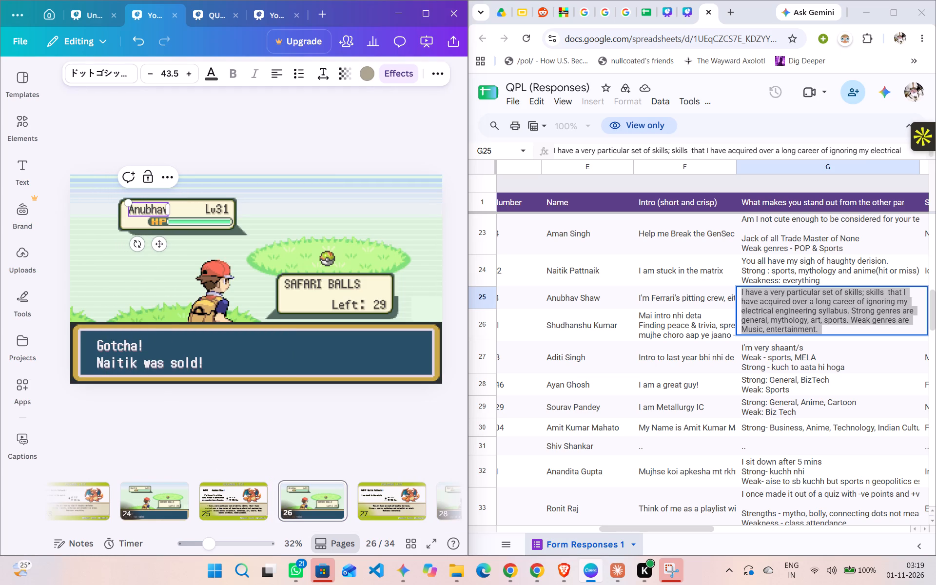
double_click(108, 362)
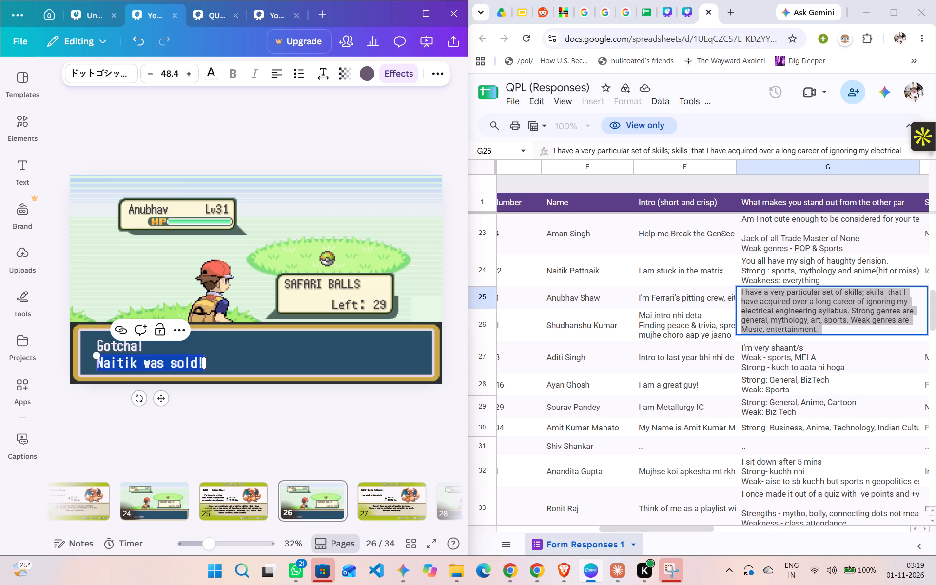
click(134, 365)
key(BackSpace)
key(BackSpace)
key(BackSpace)
key(BackSpace)
key(BackSpace)
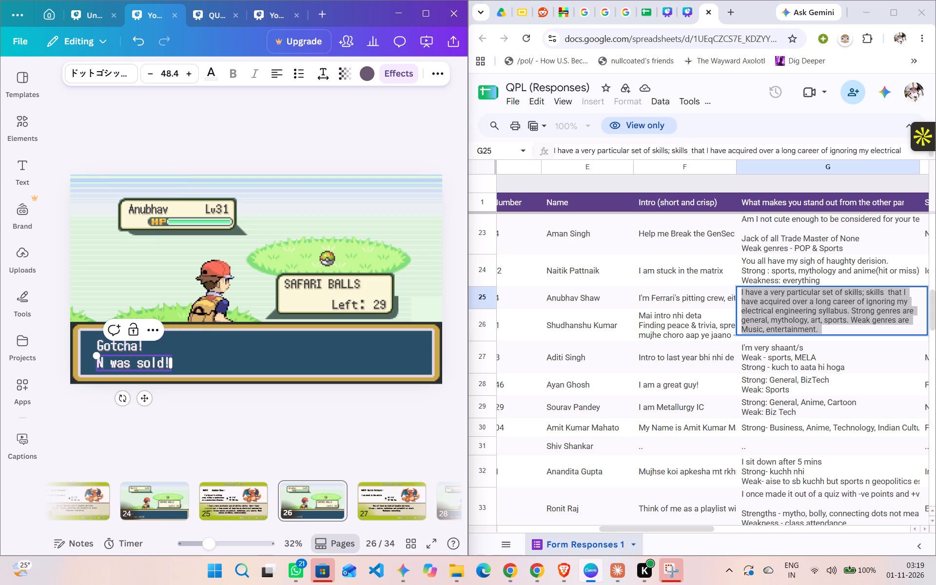
key(BackSpace)
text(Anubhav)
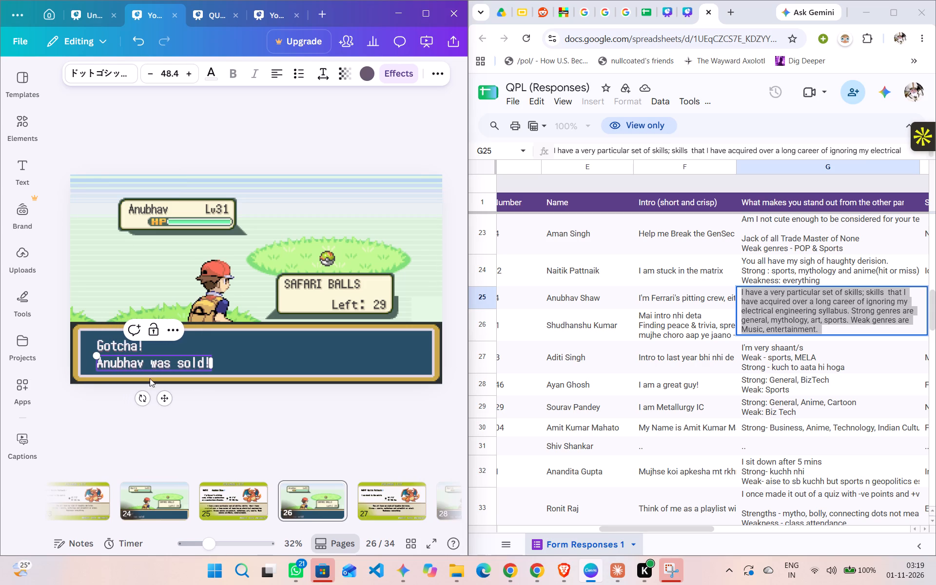
Change the card number on page 27 to No014.
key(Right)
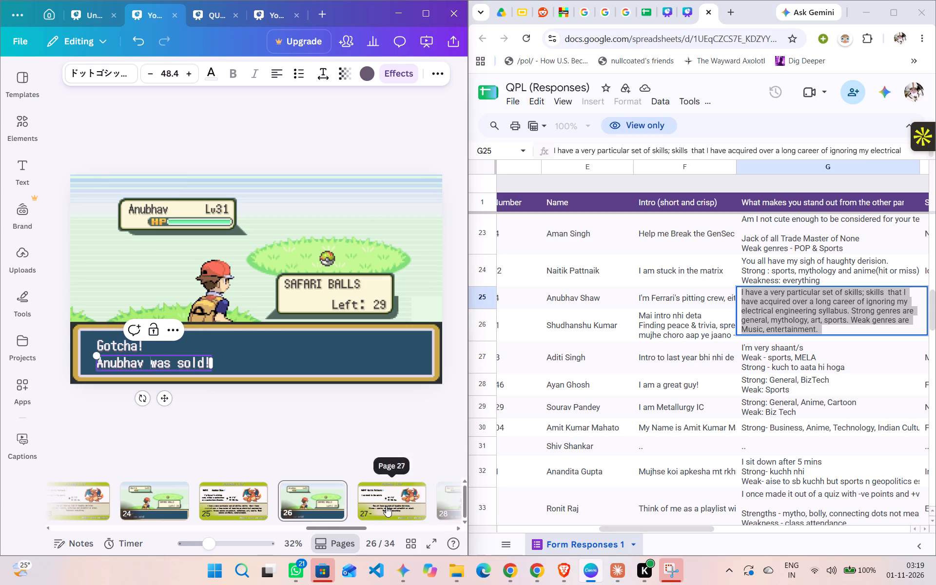
click(386, 506)
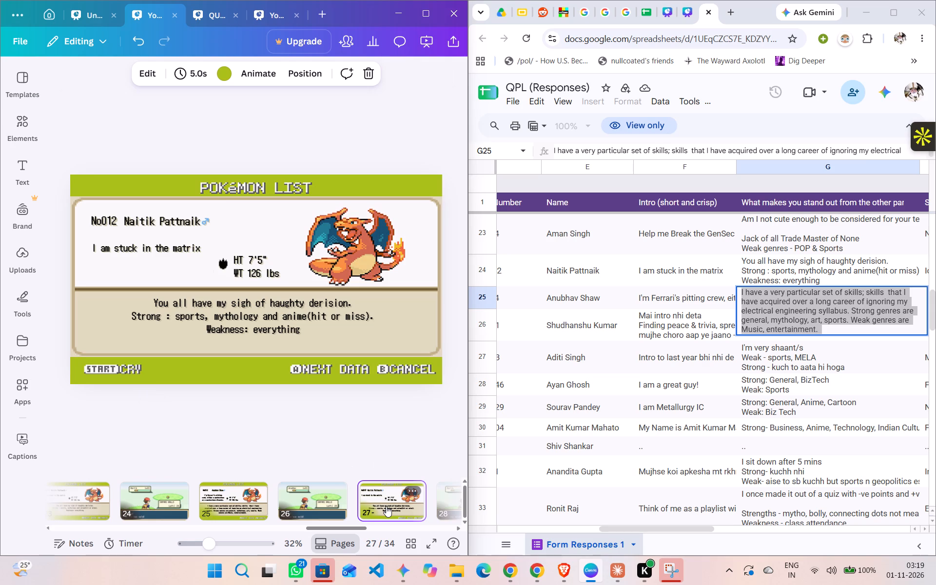
double_click(115, 224)
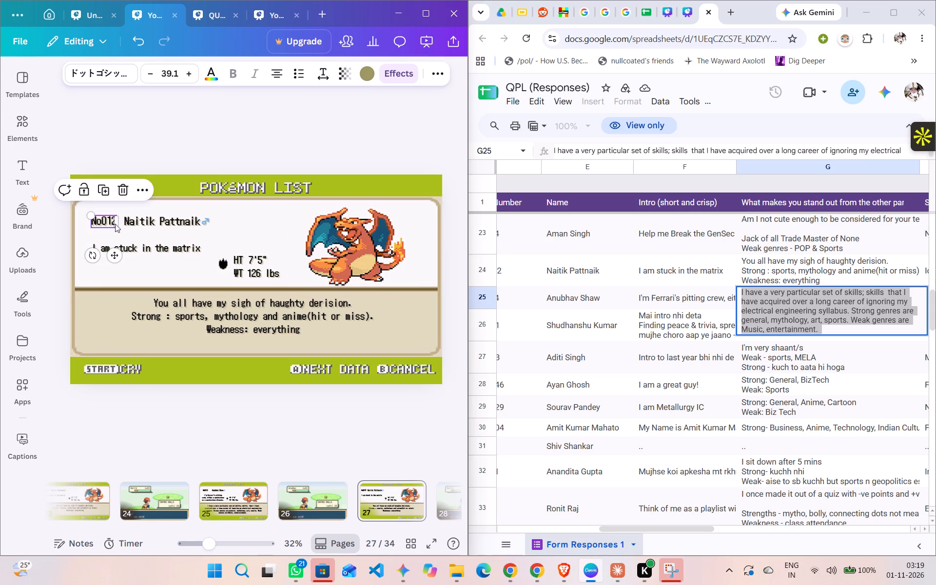
click(115, 224)
key(BackSpace)
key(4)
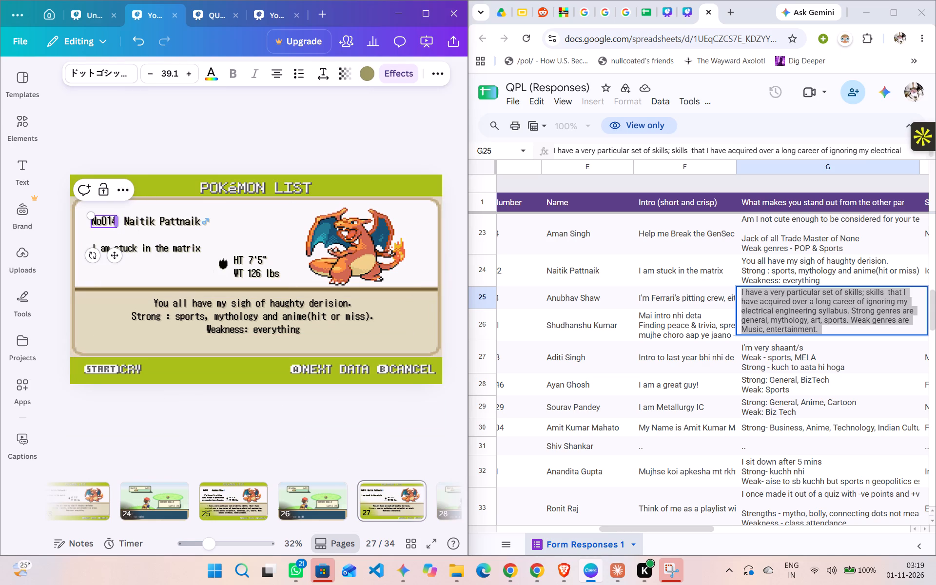
Replace the participant name on the page 27 card with Shudhanshu, spelled as in row 26 of the responses sheet.
double_click(158, 220)
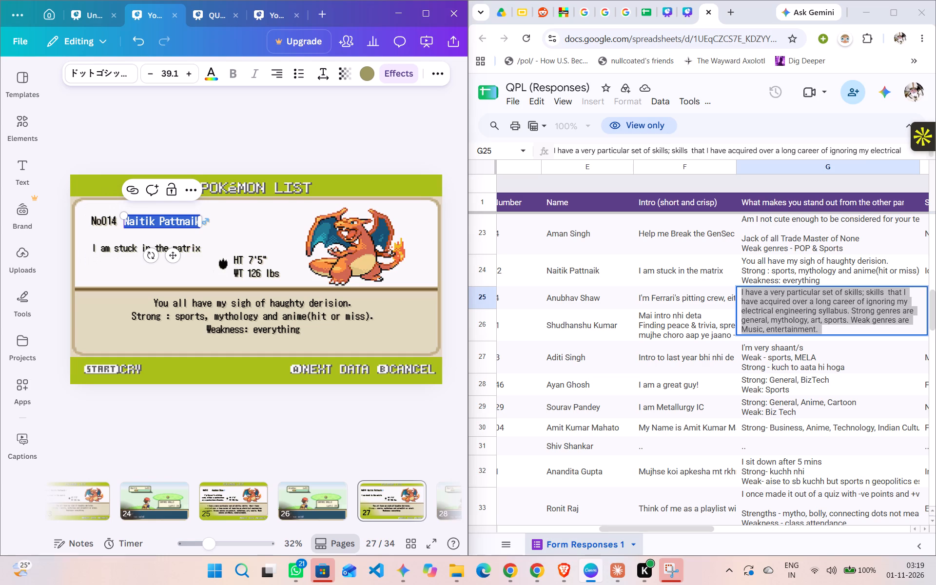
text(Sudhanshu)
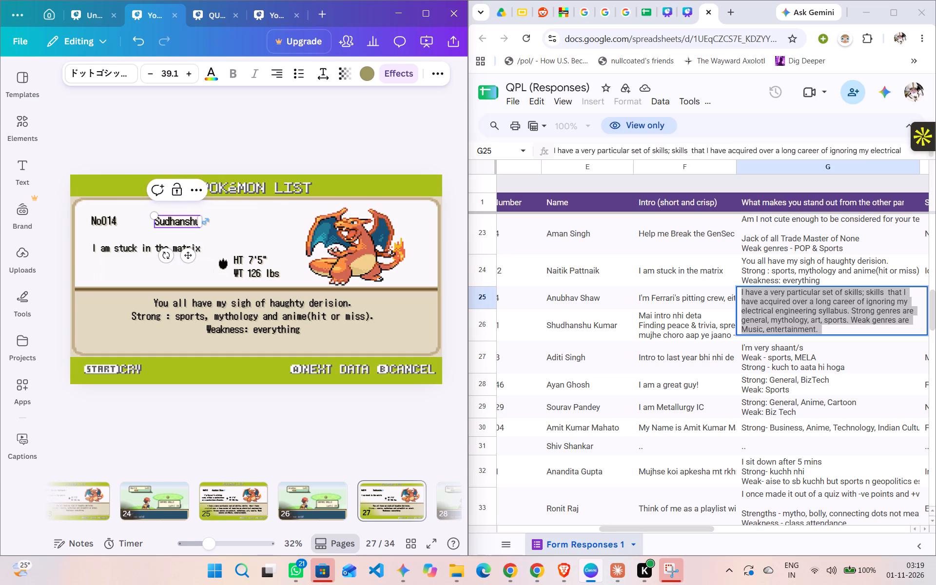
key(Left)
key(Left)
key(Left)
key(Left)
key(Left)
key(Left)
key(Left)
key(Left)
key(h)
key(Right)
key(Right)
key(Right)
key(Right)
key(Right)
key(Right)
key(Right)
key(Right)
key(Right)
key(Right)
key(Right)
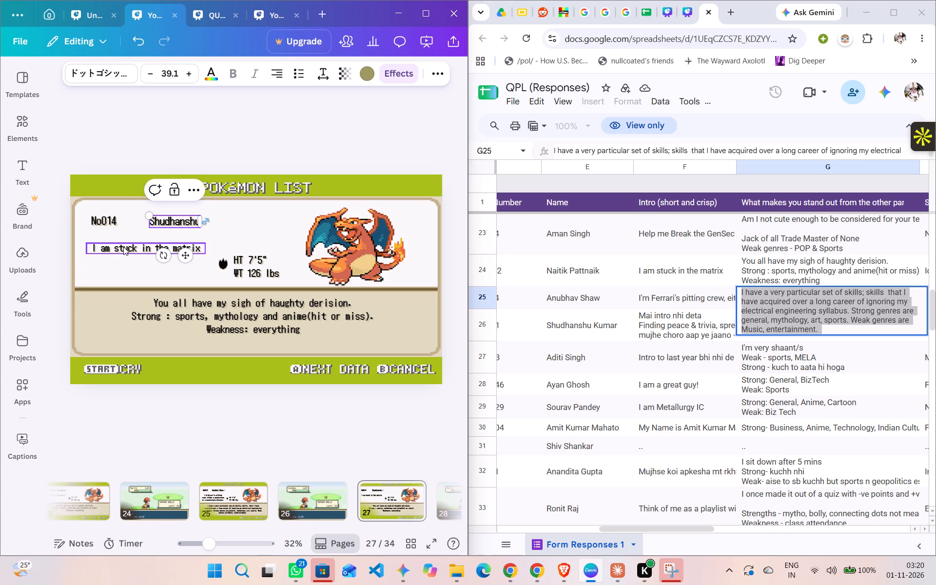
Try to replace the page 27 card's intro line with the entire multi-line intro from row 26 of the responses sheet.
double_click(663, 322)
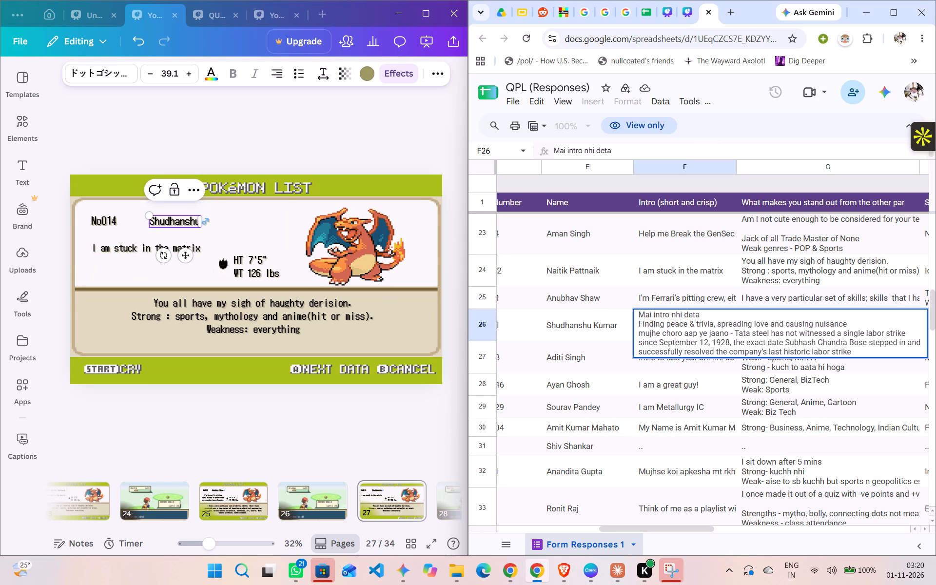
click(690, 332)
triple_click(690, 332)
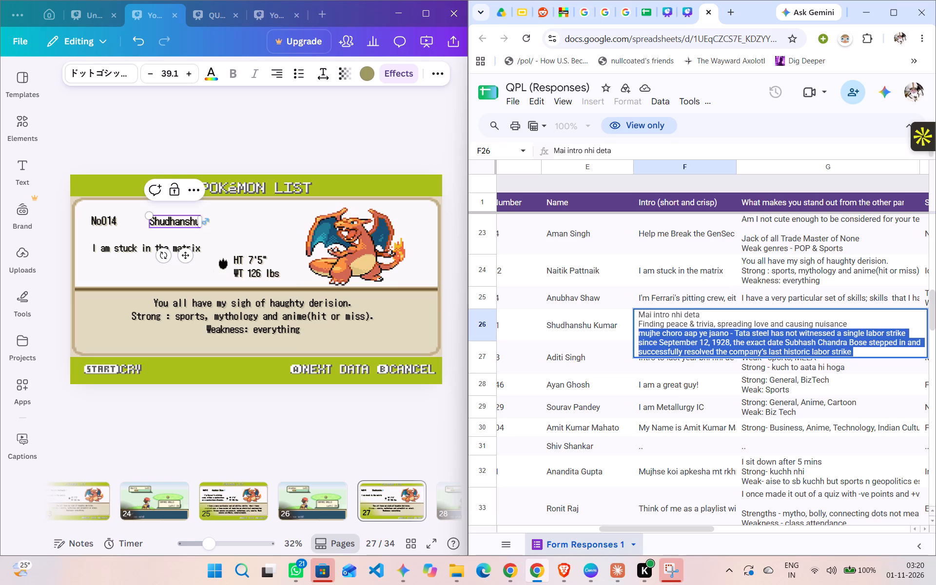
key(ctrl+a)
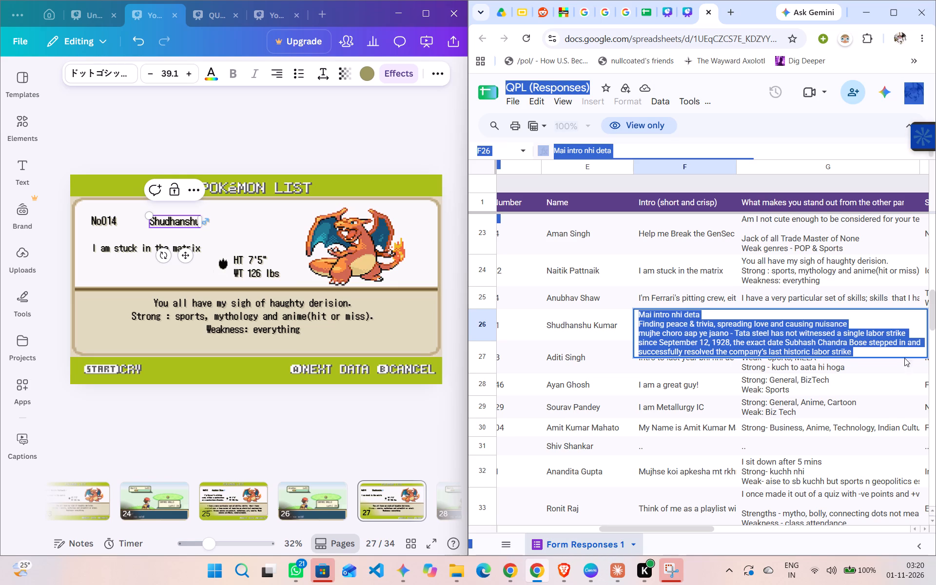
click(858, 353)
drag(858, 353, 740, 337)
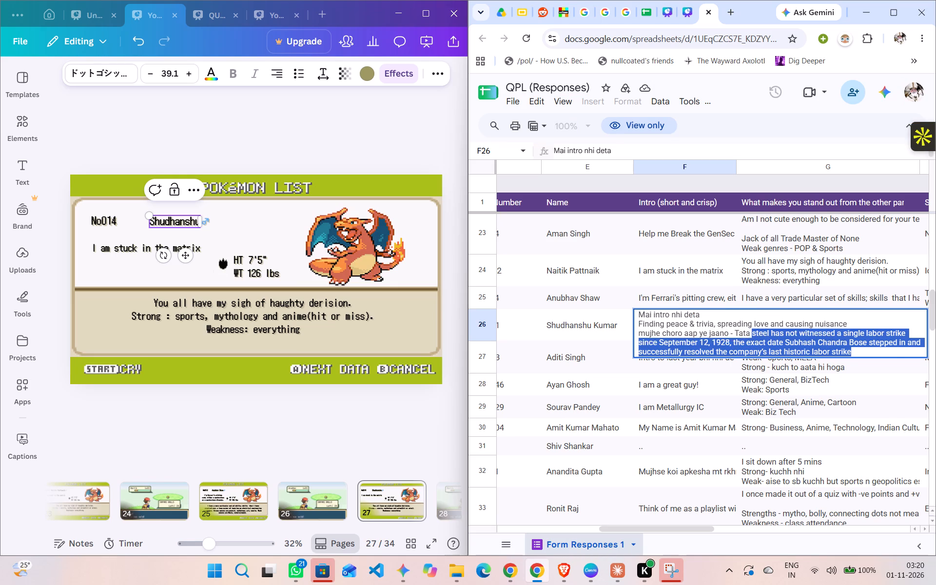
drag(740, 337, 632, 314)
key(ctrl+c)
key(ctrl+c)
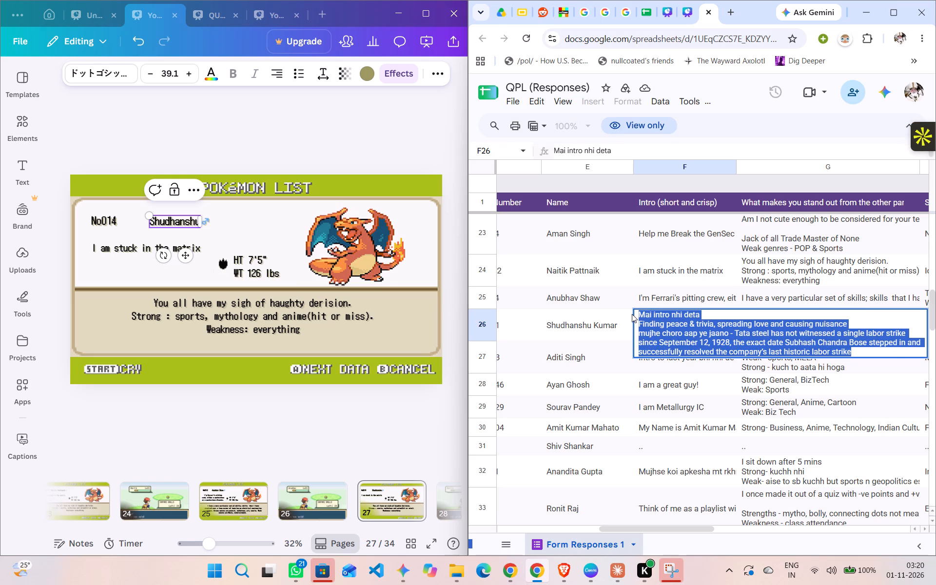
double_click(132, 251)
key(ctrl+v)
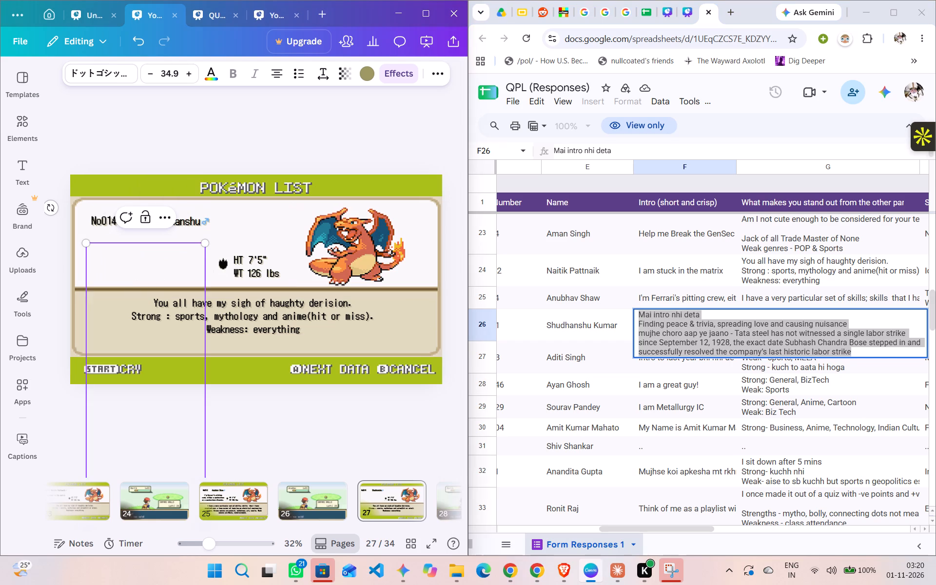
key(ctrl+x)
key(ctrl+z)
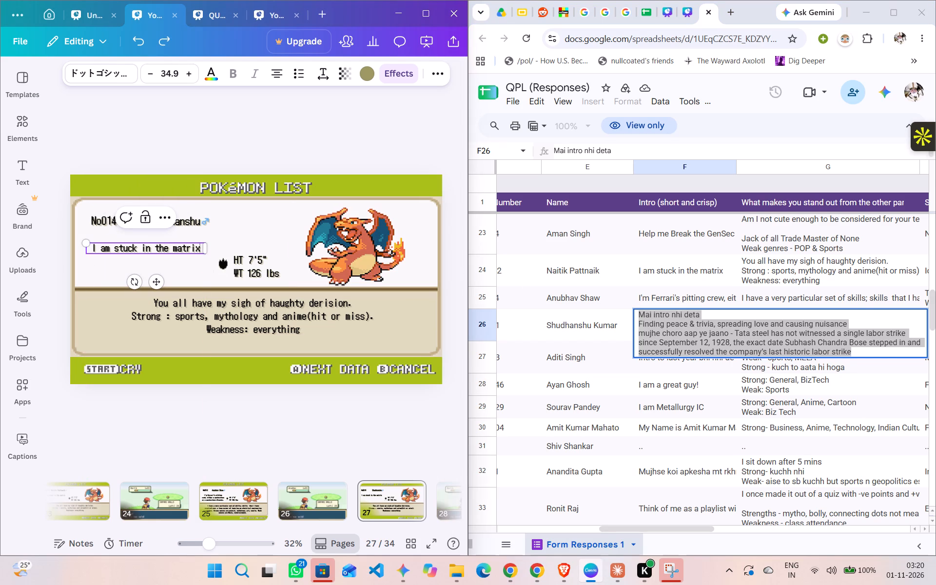
Replace the page 27 card's intro line with the entire multi-line intro from row 26 of the responses sheet.
drag(861, 352, 837, 350)
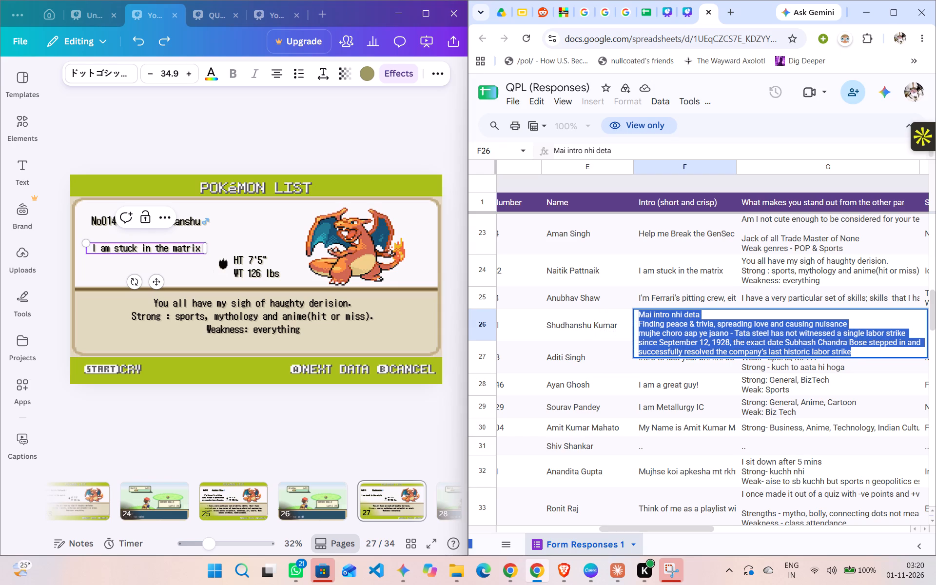
click(850, 352)
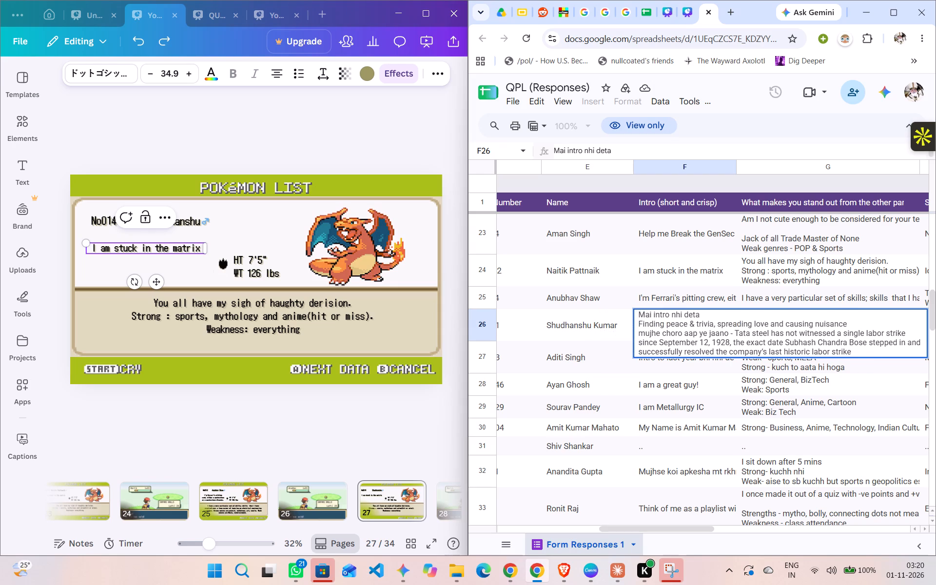
drag(850, 352, 643, 321)
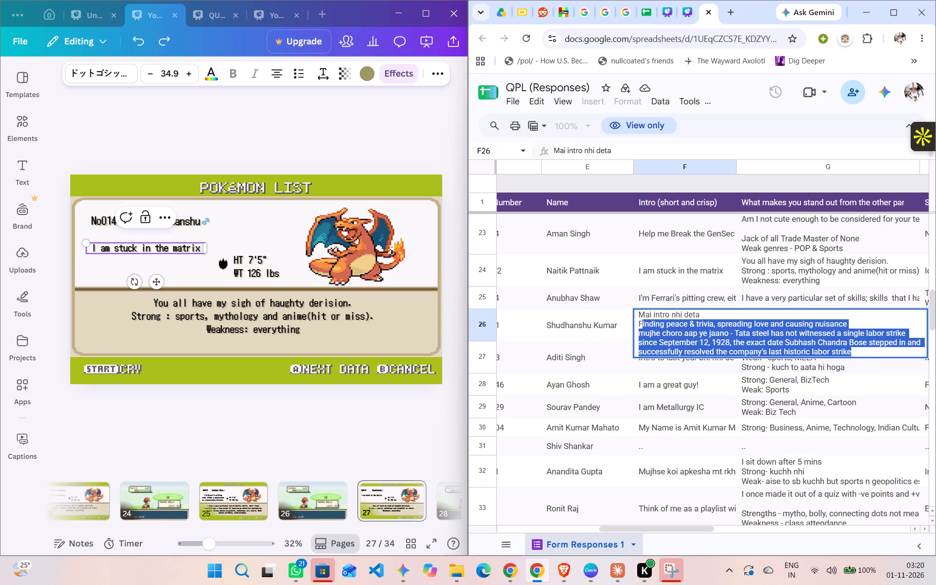
drag(643, 321, 638, 315)
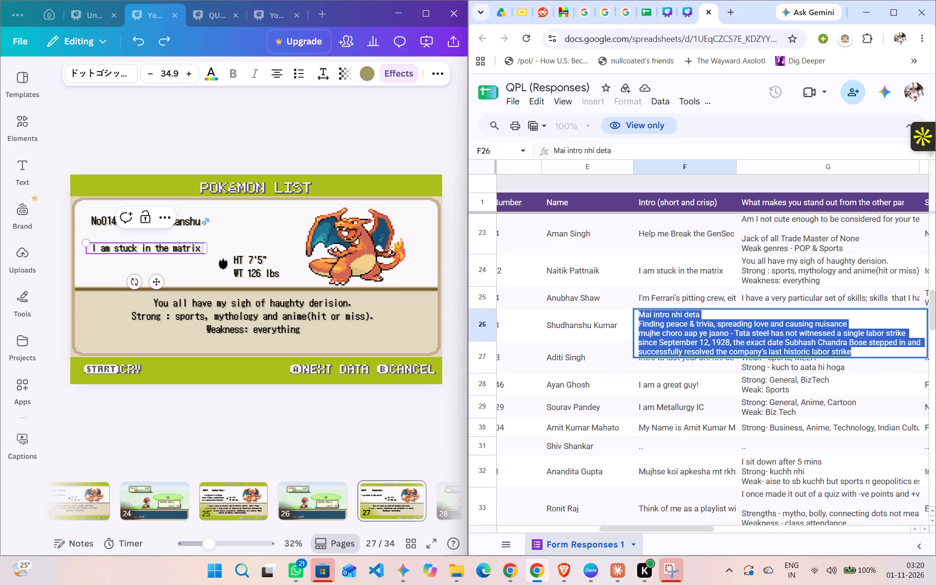
key(ctrl+c)
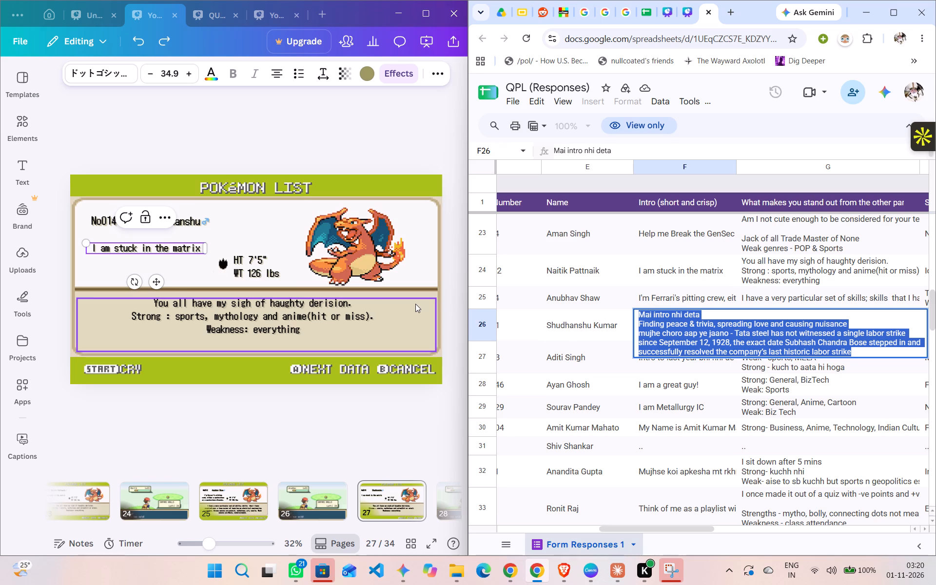
double_click(179, 253)
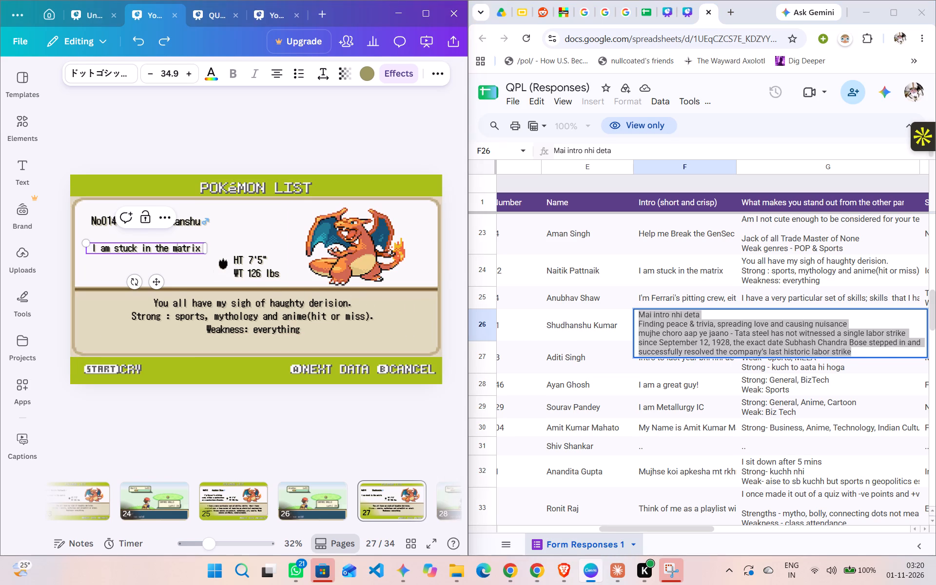
key(ctrl+a)
key(ctrl+v)
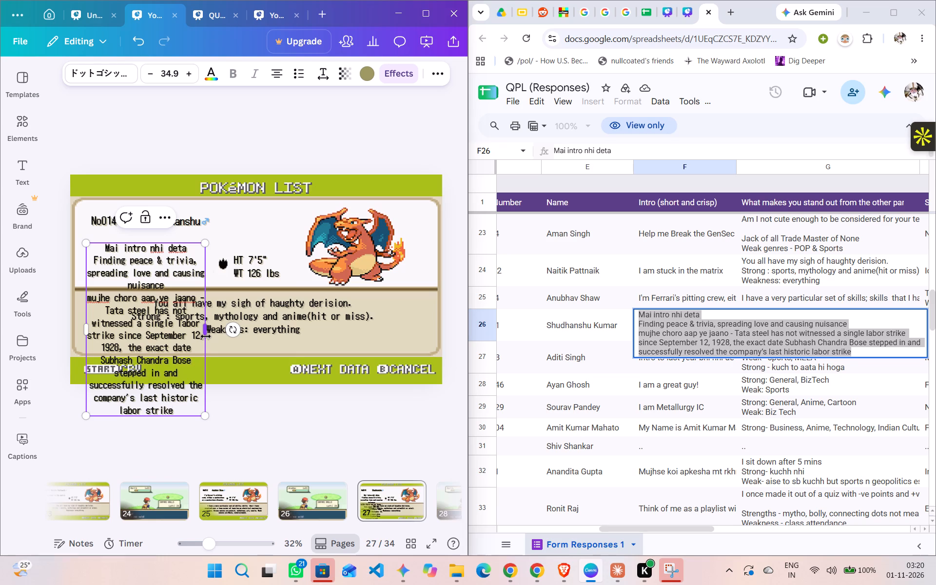
Widen the page 27 intro text box and move it up to just below the card number and name.
drag(206, 336, 237, 329)
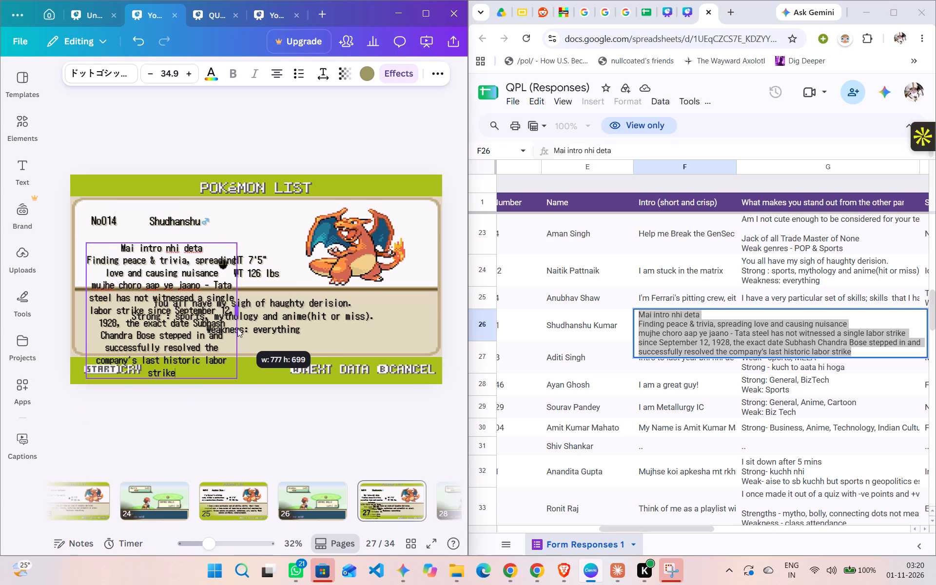
drag(237, 329, 255, 329)
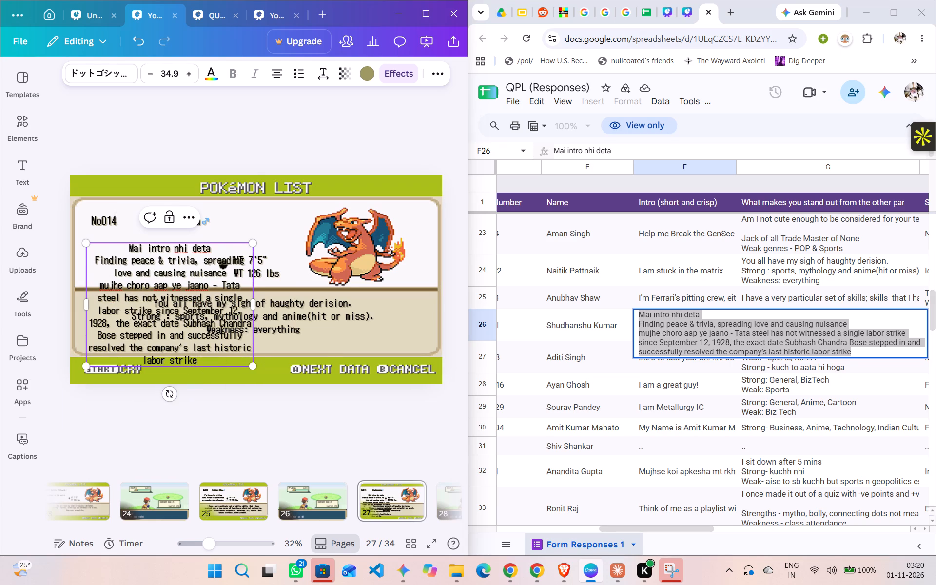
drag(180, 367, 161, 355)
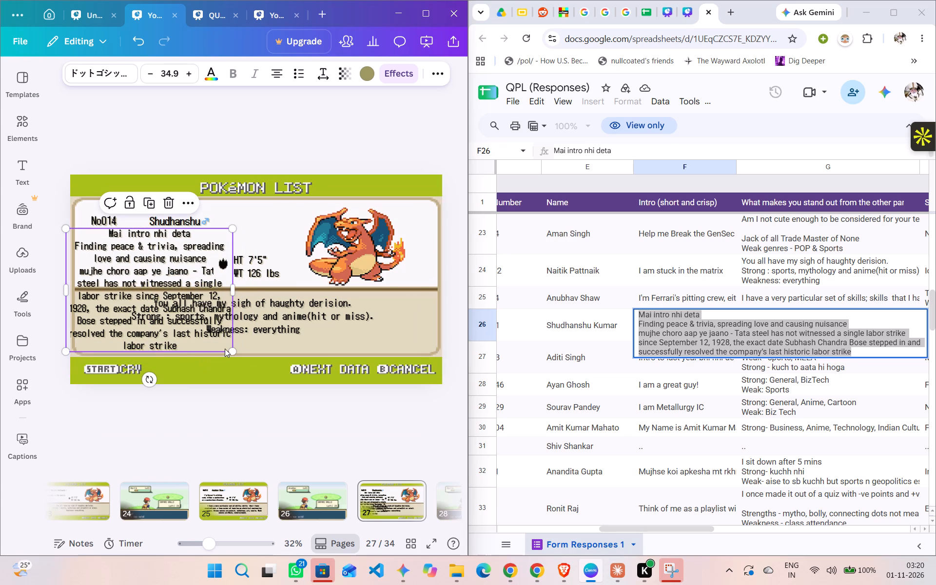
Shift the HT/WT block on page 27 slightly toward the Charizard picture, away from the intro text.
drag(258, 270, 269, 270)
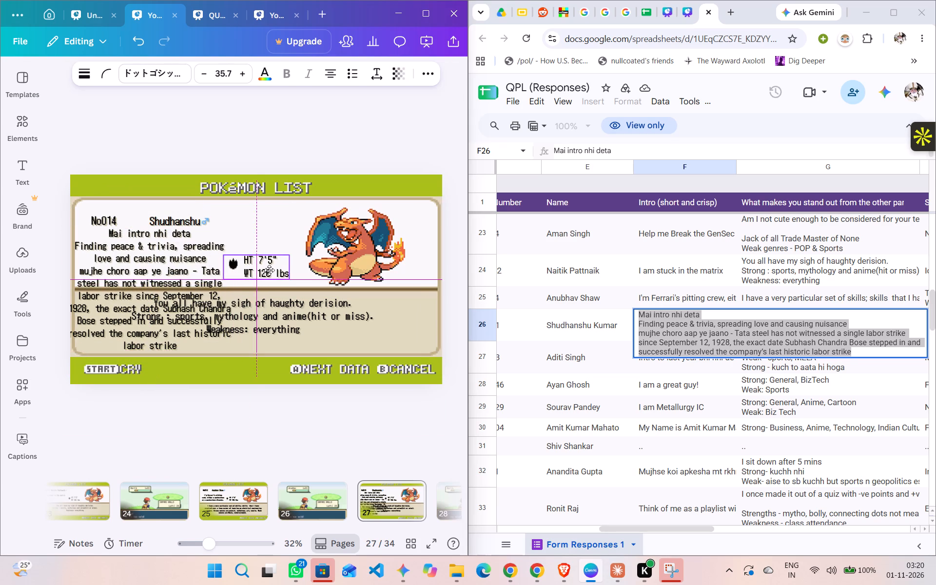
drag(269, 270, 272, 270)
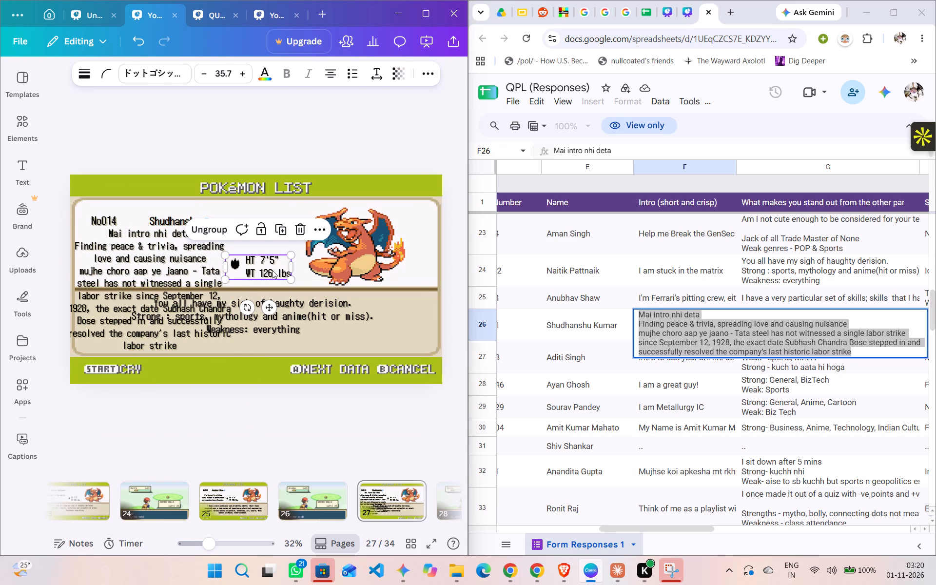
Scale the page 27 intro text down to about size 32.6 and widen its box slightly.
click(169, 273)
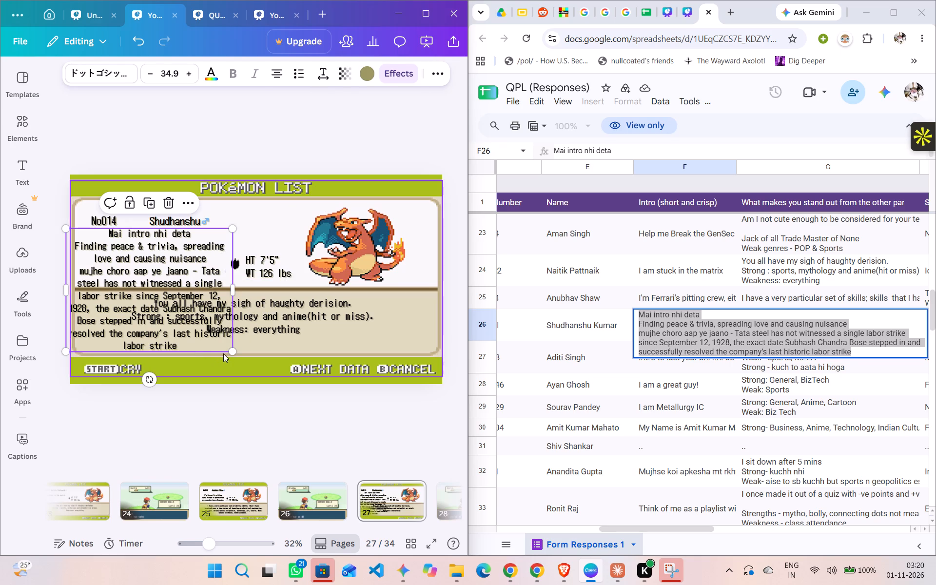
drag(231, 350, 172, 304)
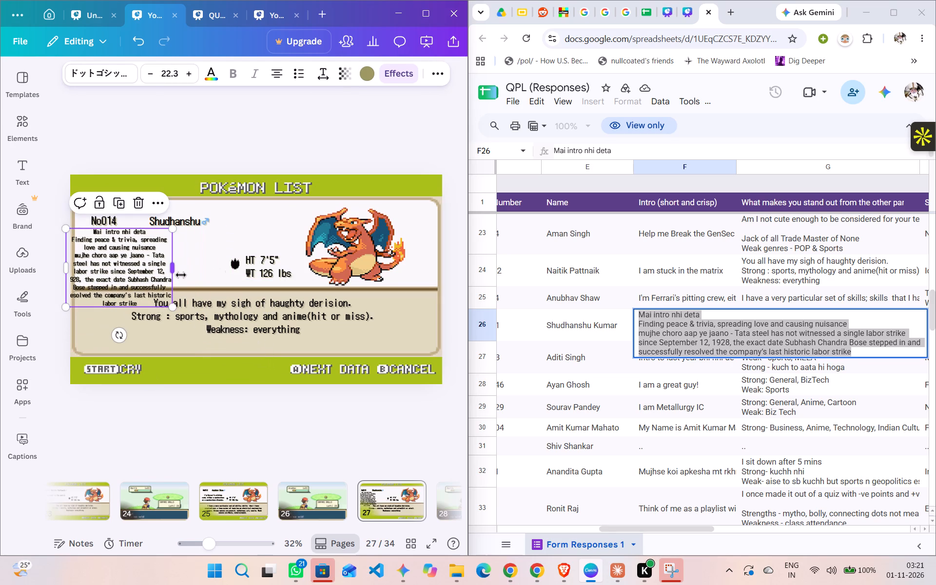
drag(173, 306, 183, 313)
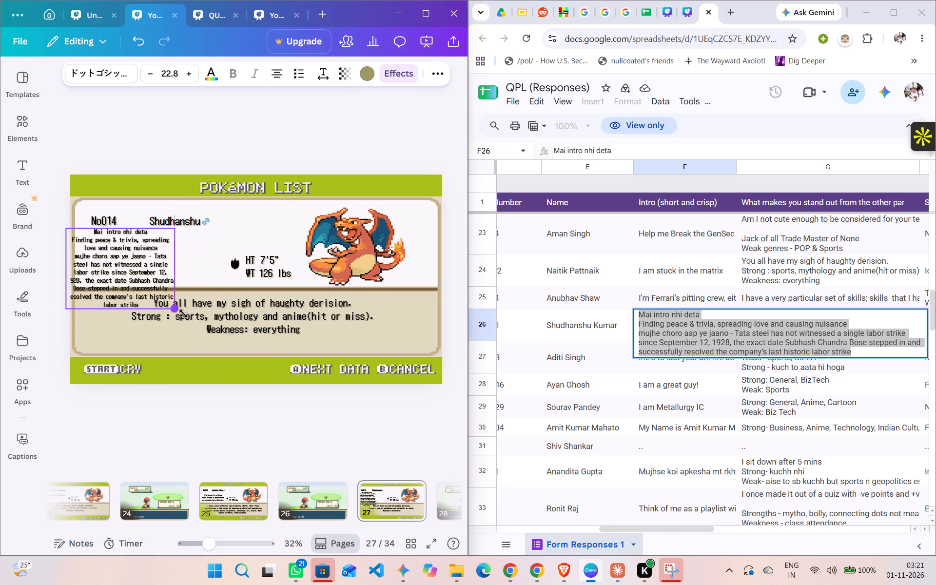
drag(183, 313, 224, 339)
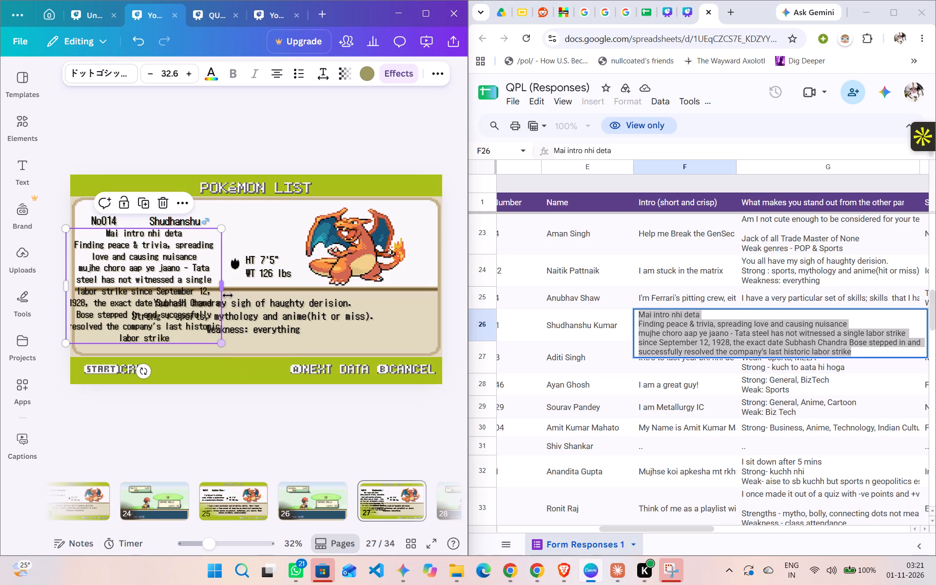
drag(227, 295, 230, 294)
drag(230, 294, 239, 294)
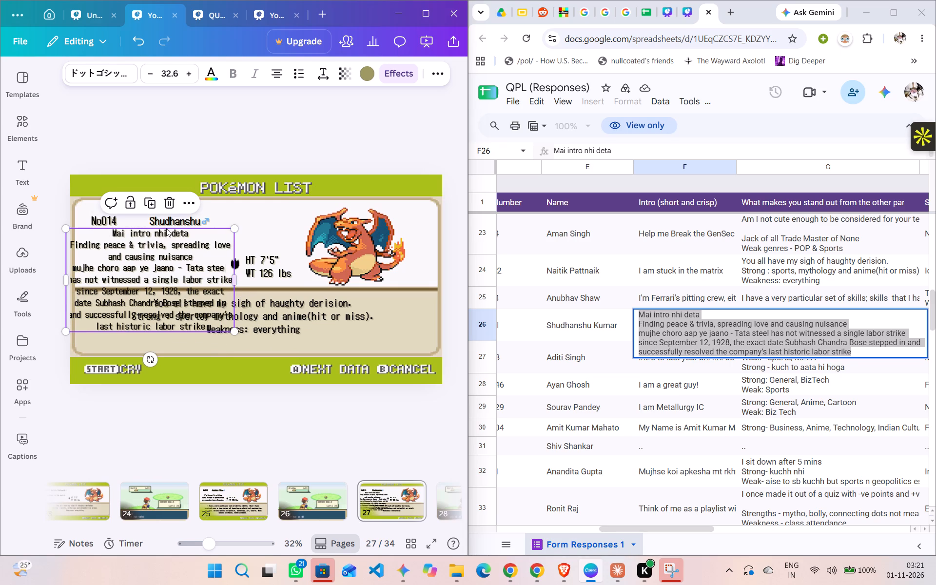
Shorten "a single labor strike" to "any labor strike" in the page 27 intro text.
scroll(174, 223, up, 2)
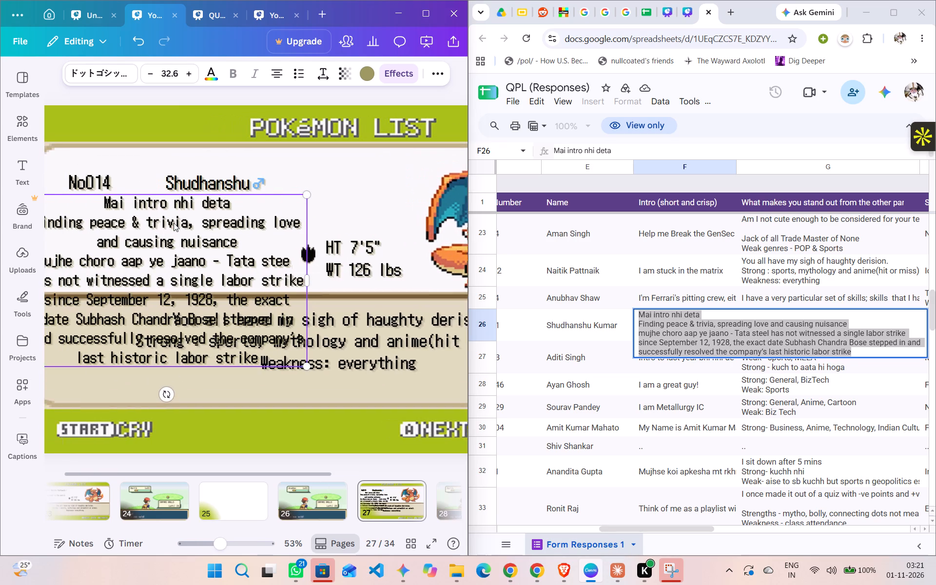
scroll(174, 223, up, 3)
click(166, 205)
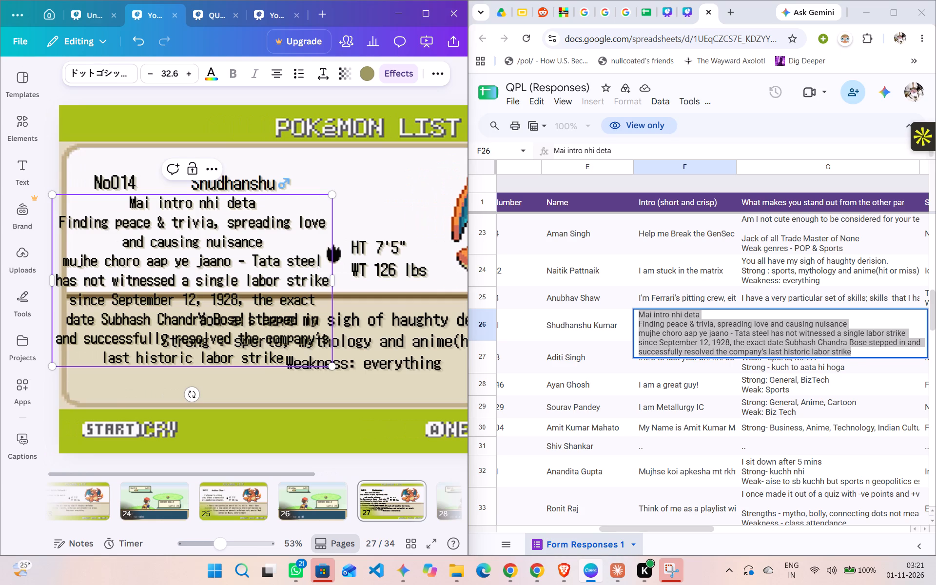
click(237, 286)
key(BackSpace)
key(BackSpace)
key(BackSpace)
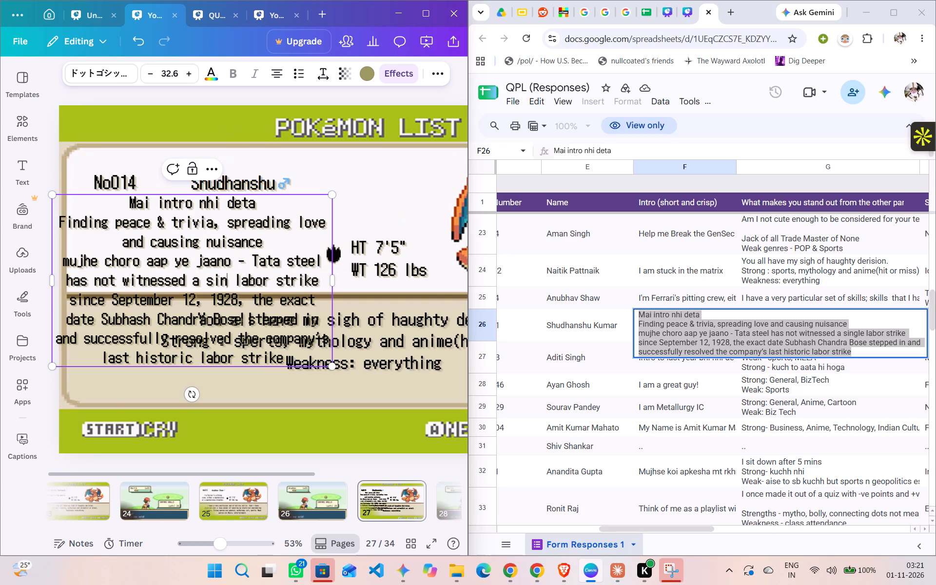
key(BackSpace)
key(BackSpace)
key(BackSpace)
key(BackSpace)
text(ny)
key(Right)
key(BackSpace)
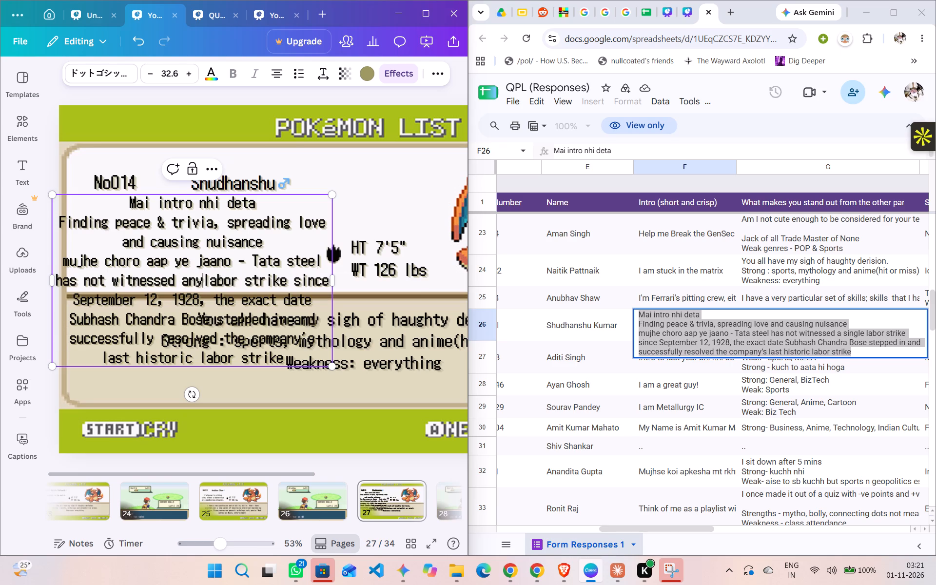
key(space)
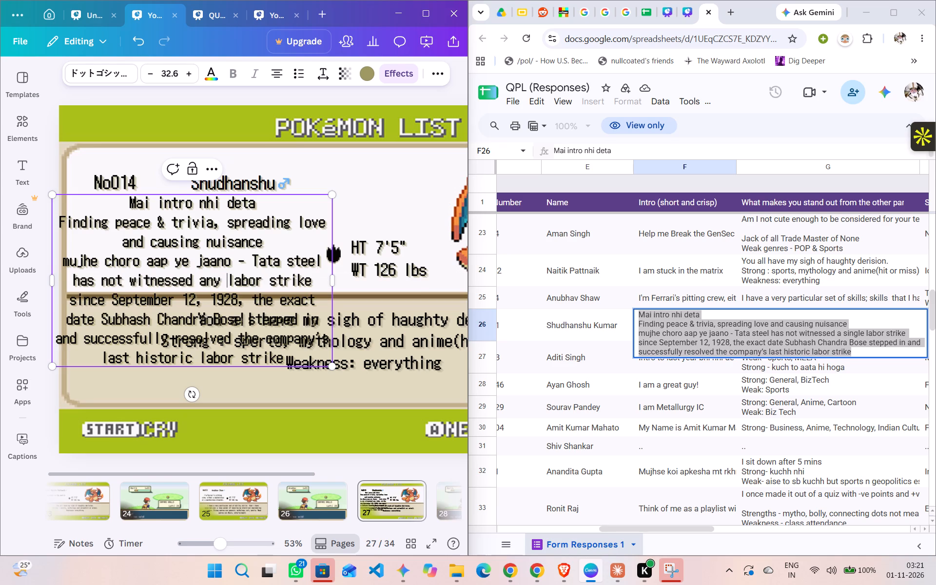
Replace "witnessed" with "seen" in the Tata steel sentence of the page 27 intro.
click(198, 282)
key(Left)
key(BackSpace)
key(BackSpace)
key(BackSpace)
key(BackSpace)
key(BackSpace)
key(BackSpace)
key(BackSpace)
key(BackSpace)
key(BackSpace)
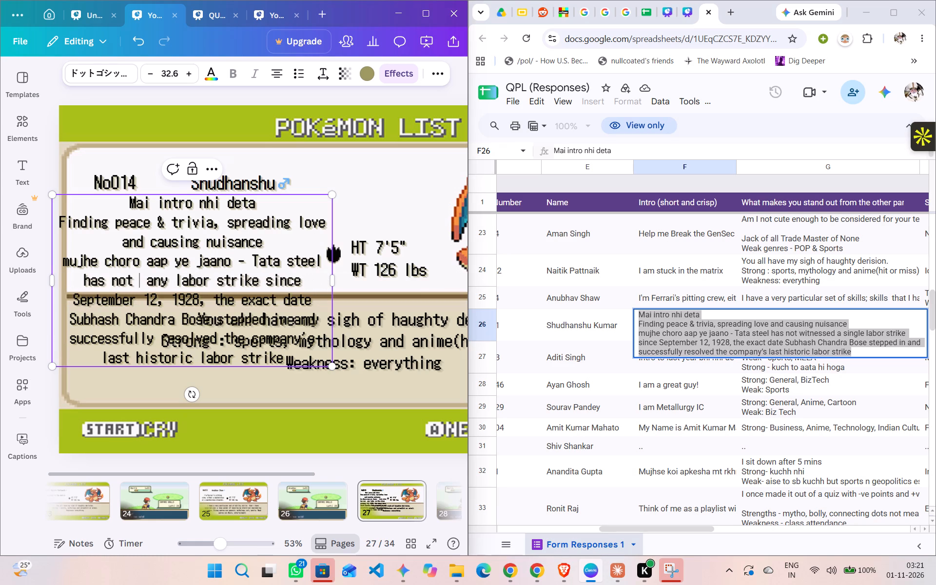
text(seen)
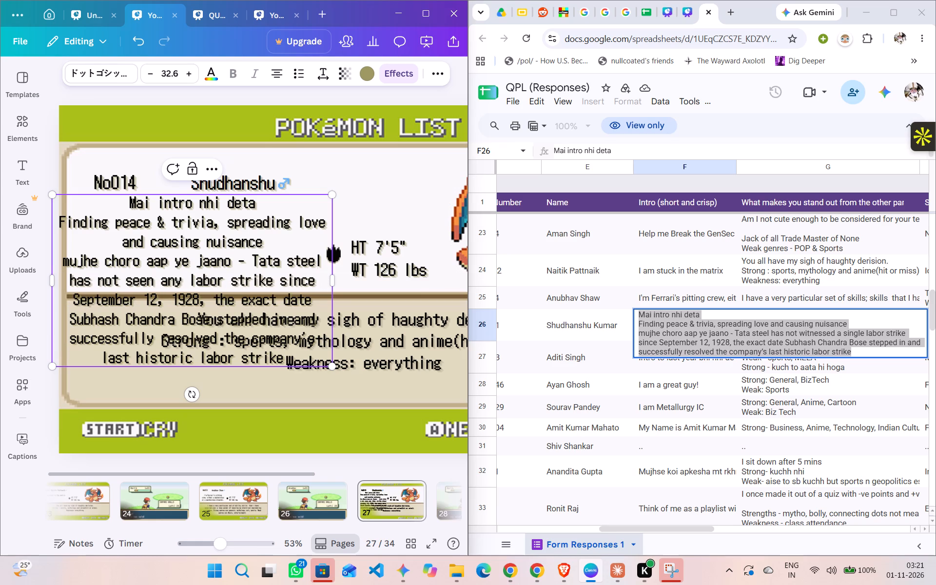
Abbreviate "September" to "Sep" in the page 27 intro's date.
click(133, 301)
key(BackSpace)
key(BackSpace)
key(BackSpace)
key(BackSpace)
key(BackSpace)
key(BackSpace)
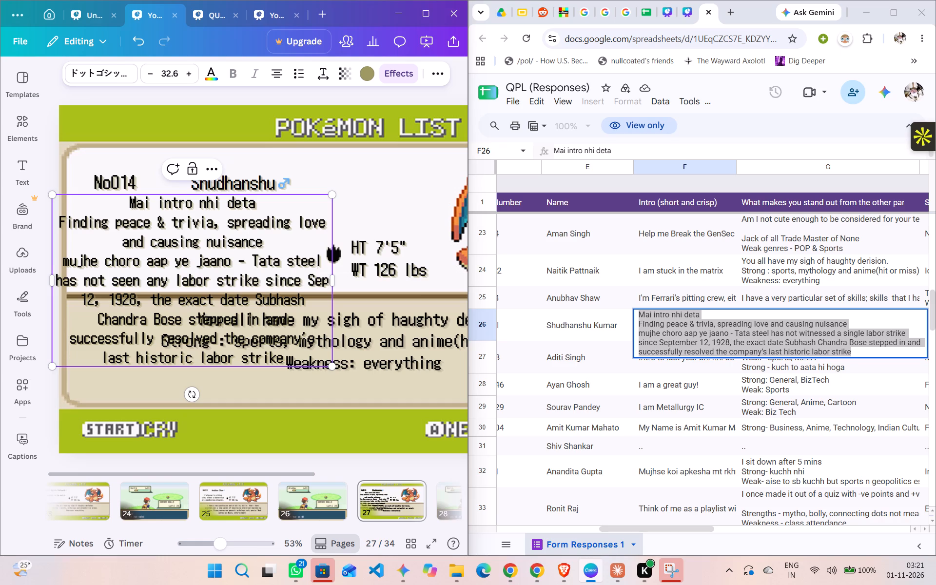
Delete the word "successfully" from the page 27 intro so the phrase reads "stepped in and resolved".
click(155, 338)
key(BackSpace)
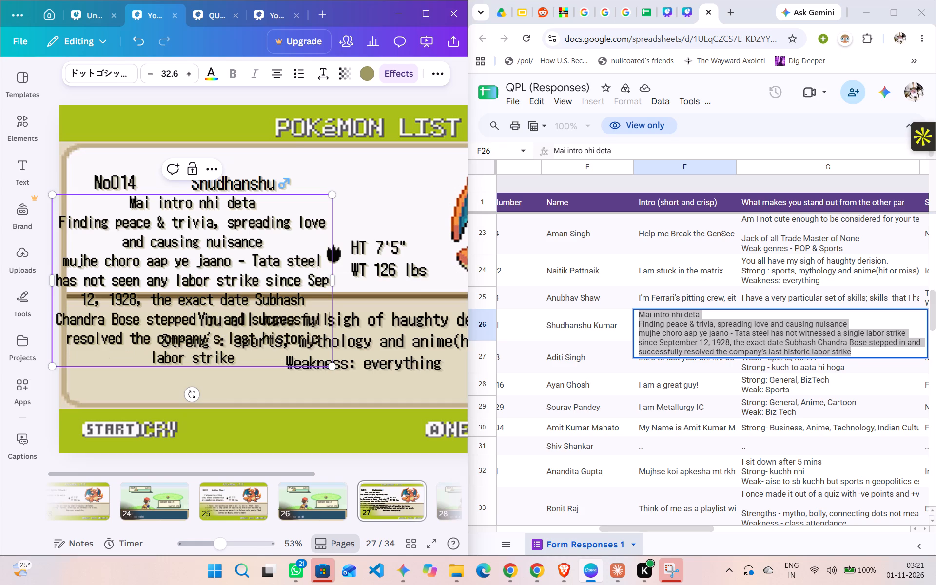
key(BackSpace)
key(BackSpace)
key(BackSpace)
key(BackSpace)
key(BackSpace)
key(BackSpace)
key(BackSpace)
key(BackSpace)
key(BackSpace)
key(BackSpace)
key(BackSpace)
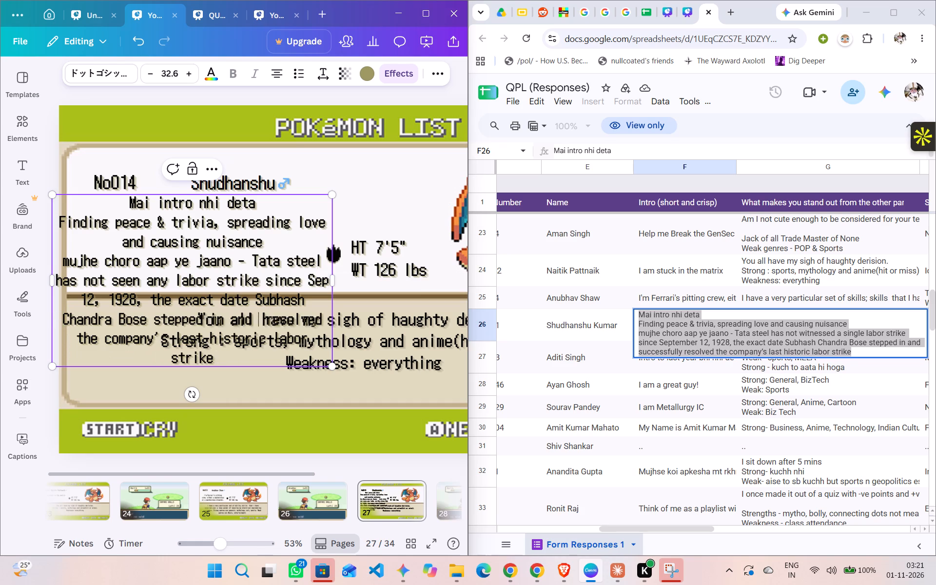
key(BackSpace)
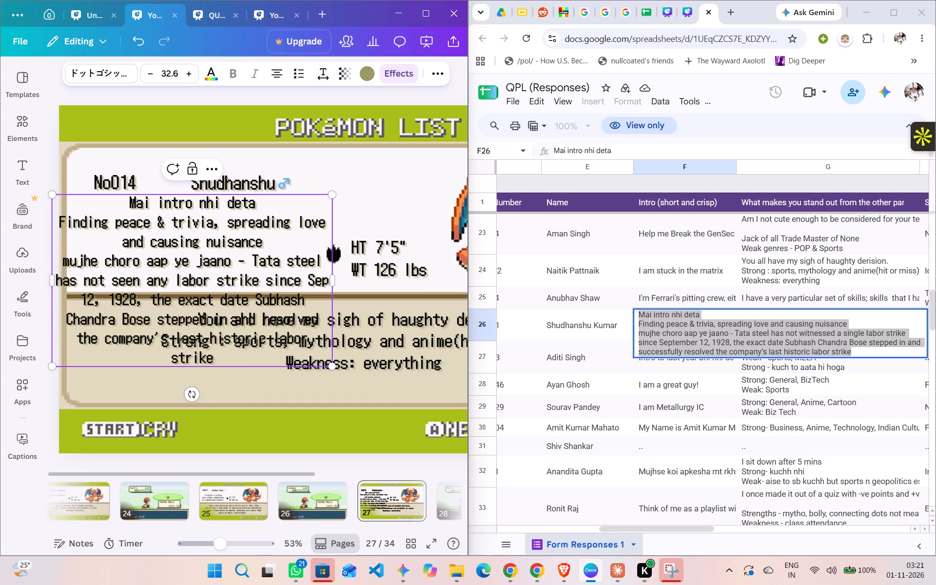
key(Right)
key(BackSpace)
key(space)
Scale the page 27 intro text down to font size 22.4 and widen its box to end just before the HT/WT details.
drag(333, 368, 258, 276)
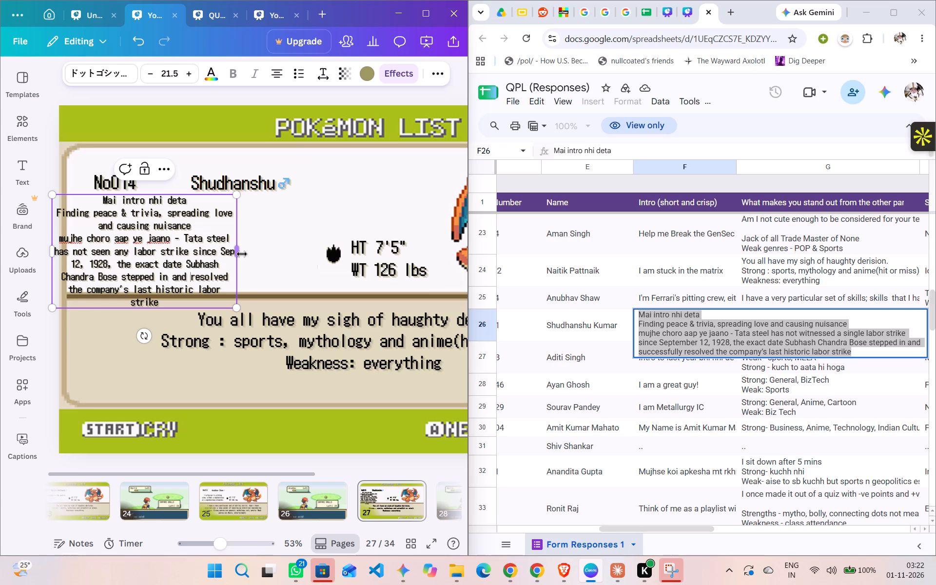
drag(242, 254, 312, 257)
drag(307, 283, 317, 296)
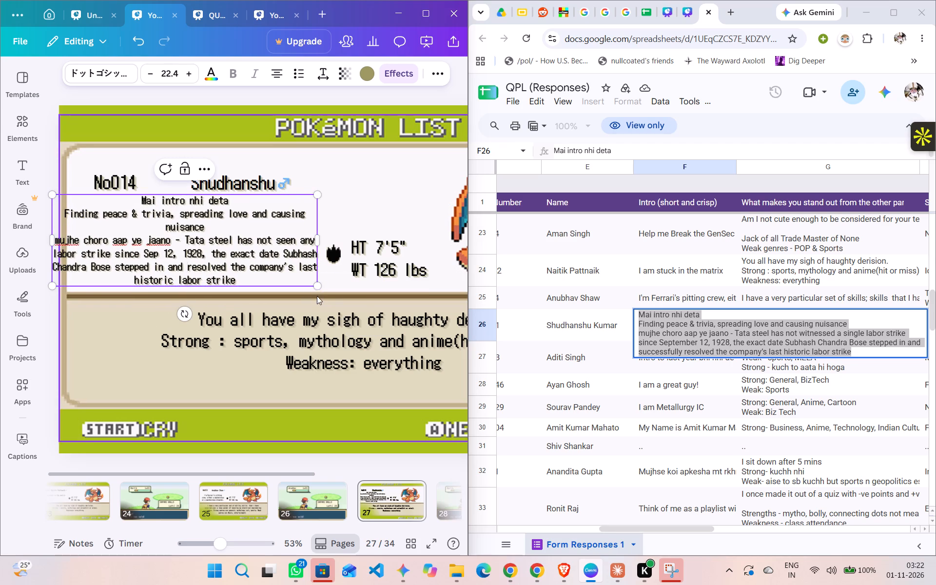
Join the "mujhe choro aap ye jaano" line onto the end of "causing nuisance" with a space in the page 27 intro.
drag(222, 230, 232, 232)
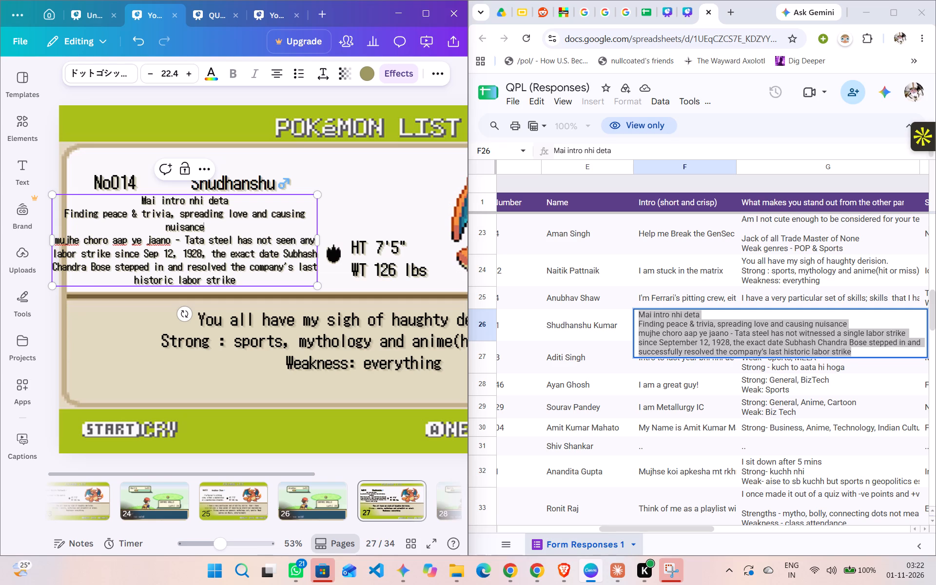
click(67, 244)
key(Left)
key(Left)
key(Left)
key(BackSpace)
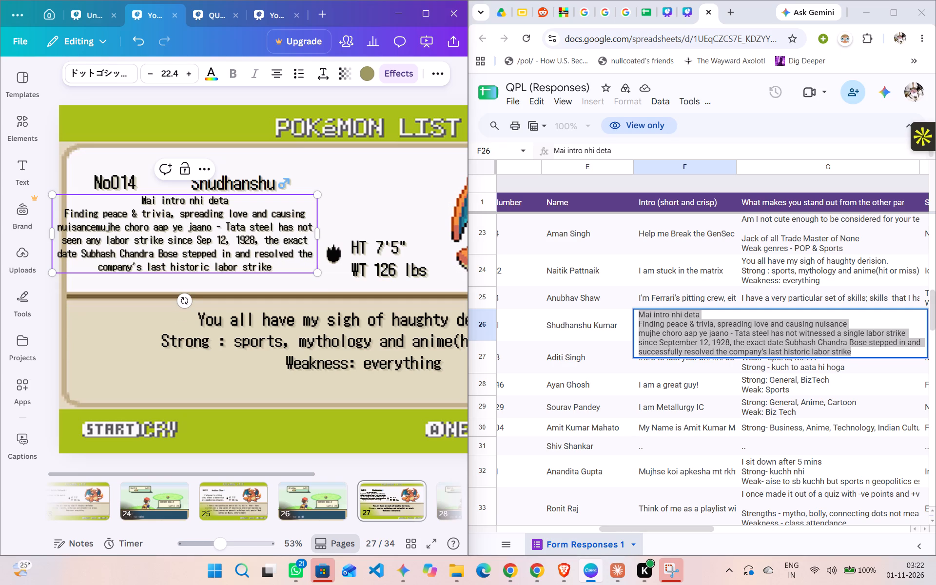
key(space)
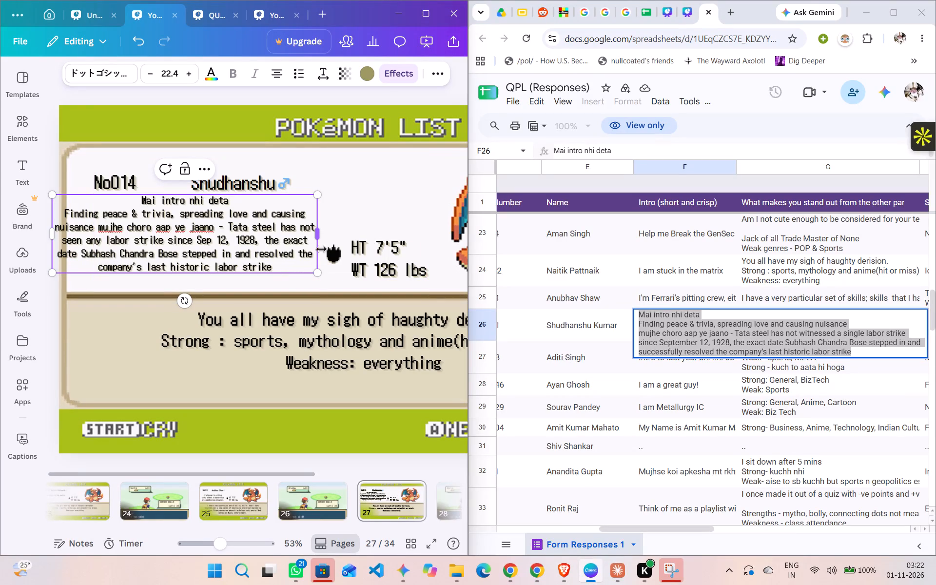
Narrow the page 27 intro text box and move it inside the card's white panel, beneath the number and name.
drag(321, 237, 296, 247)
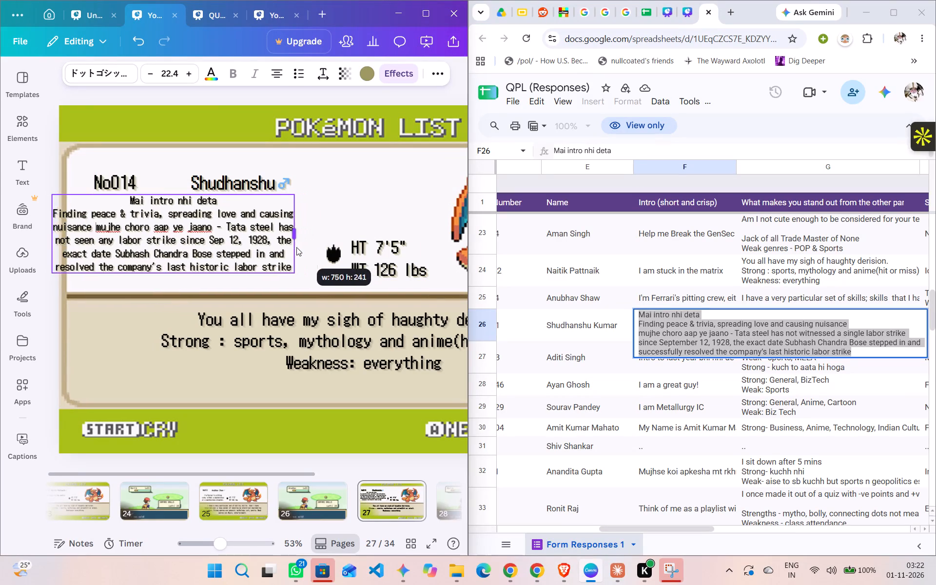
drag(296, 247, 290, 249)
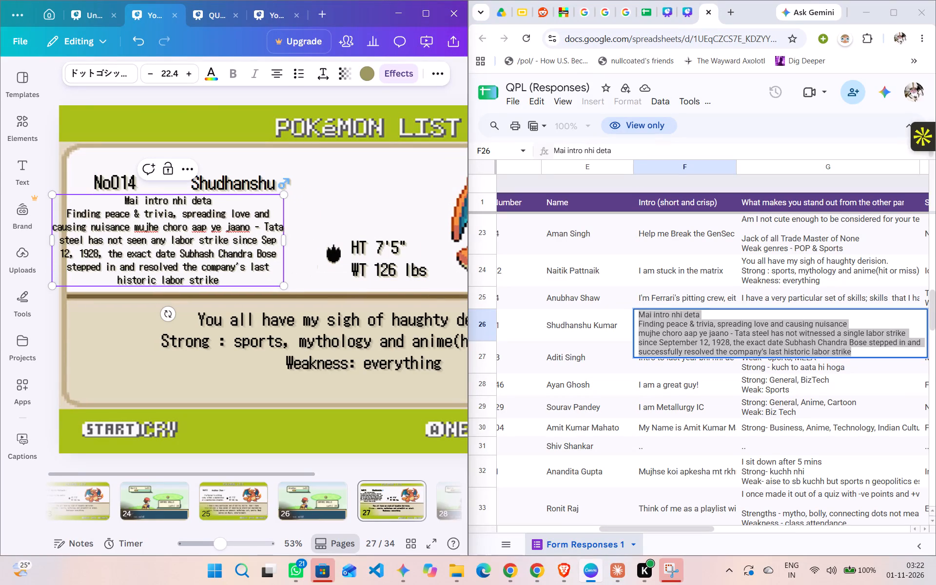
drag(220, 265, 254, 274)
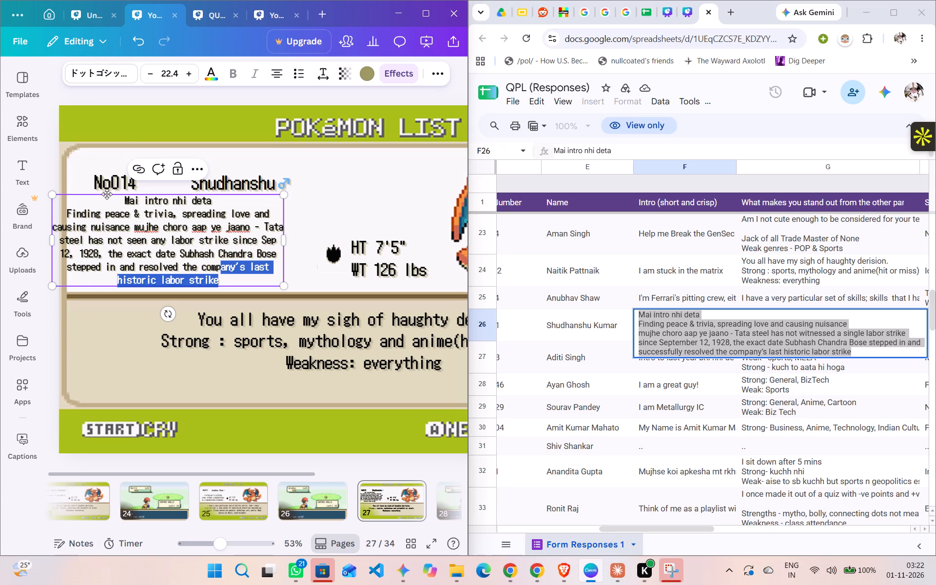
drag(108, 193, 140, 199)
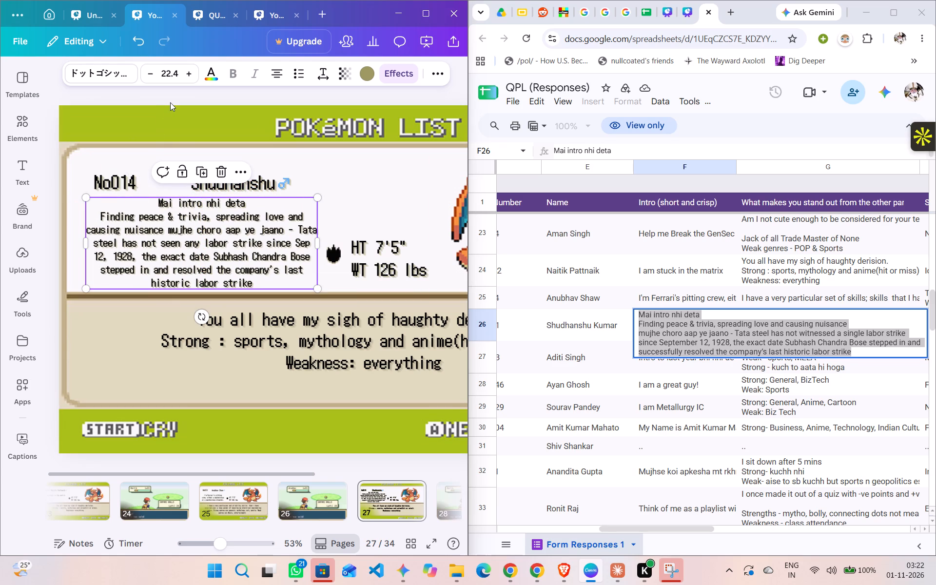
click(170, 102)
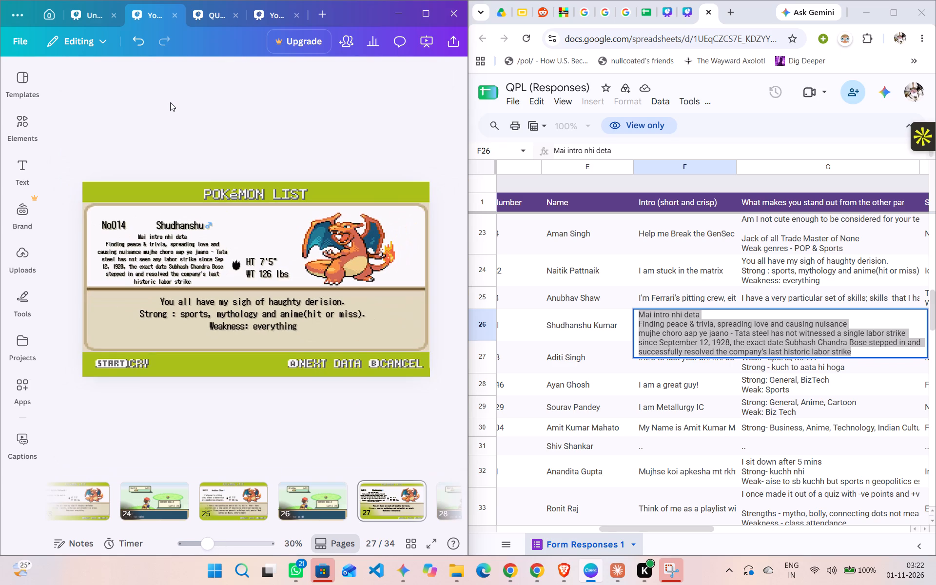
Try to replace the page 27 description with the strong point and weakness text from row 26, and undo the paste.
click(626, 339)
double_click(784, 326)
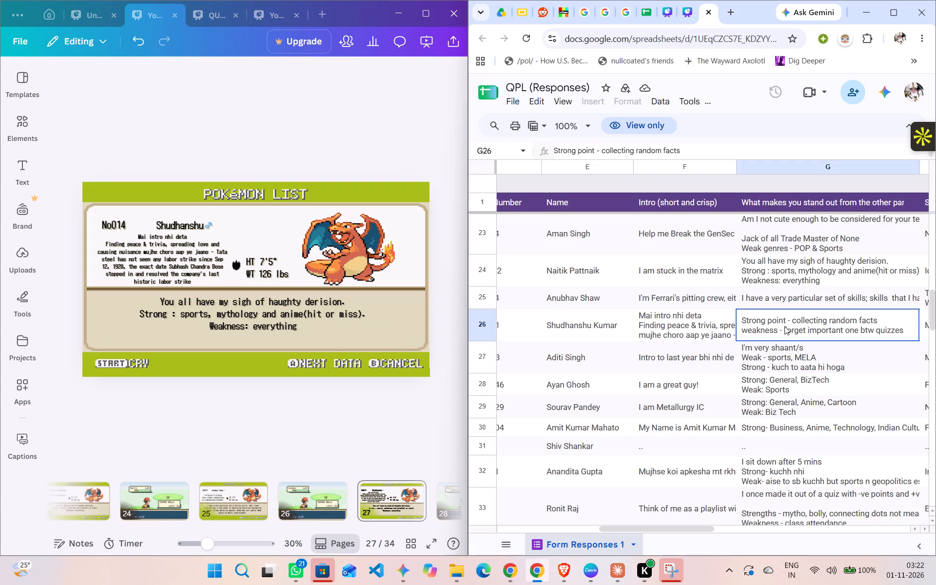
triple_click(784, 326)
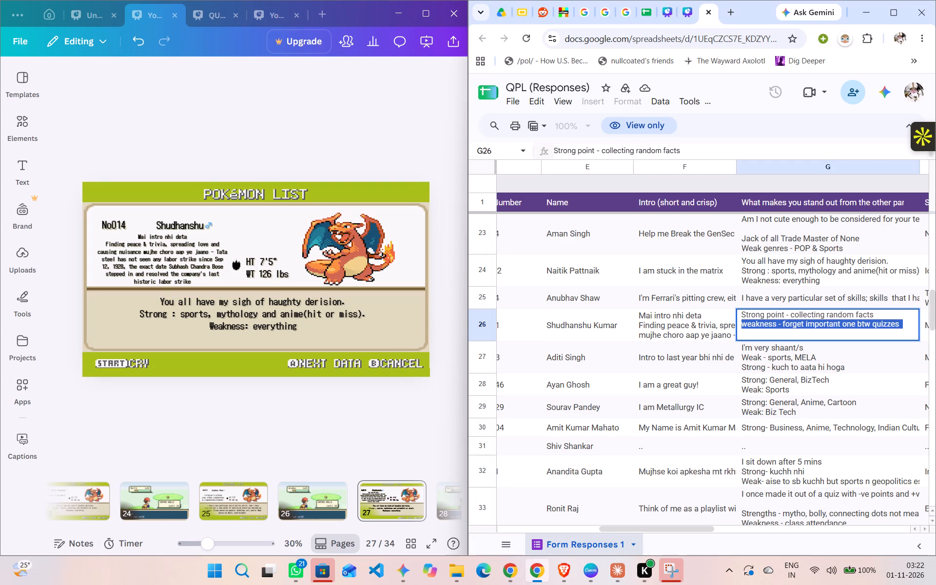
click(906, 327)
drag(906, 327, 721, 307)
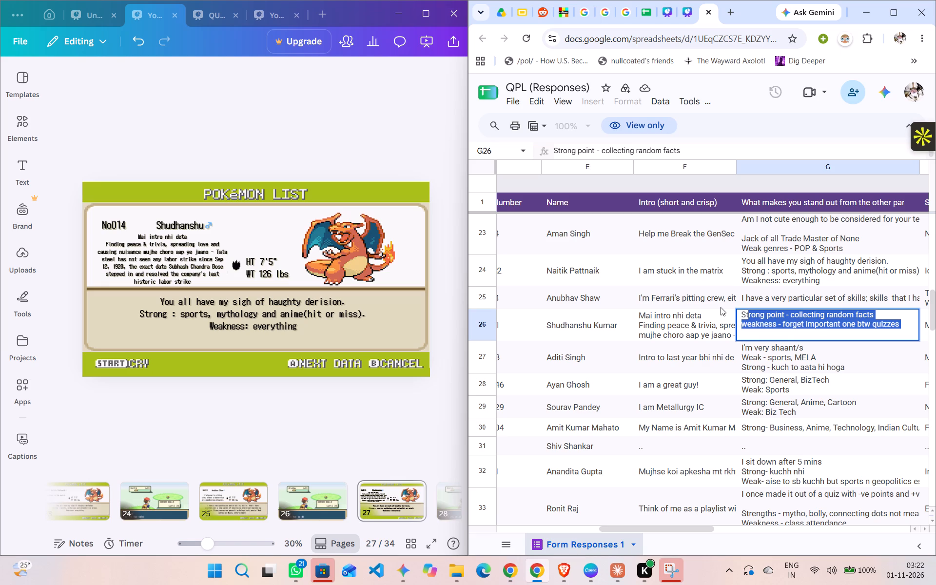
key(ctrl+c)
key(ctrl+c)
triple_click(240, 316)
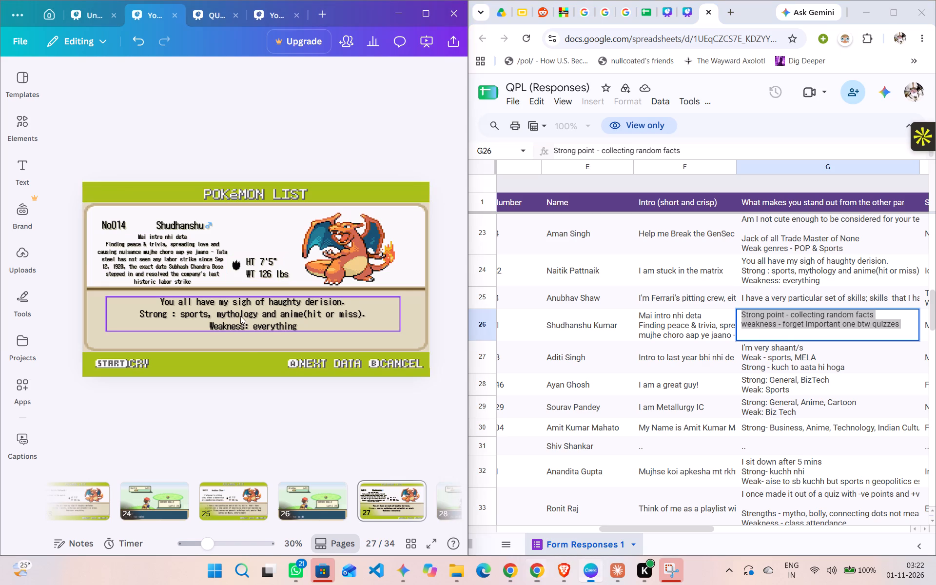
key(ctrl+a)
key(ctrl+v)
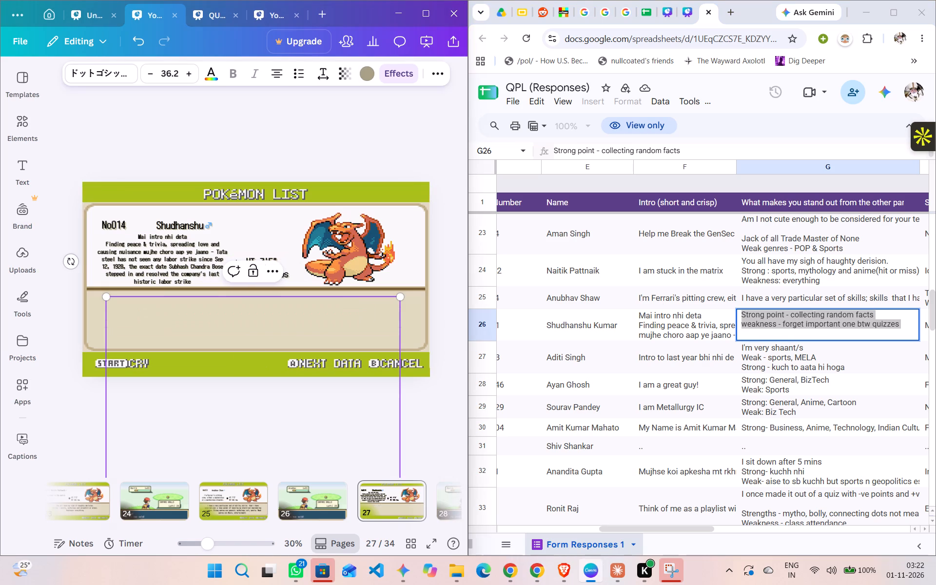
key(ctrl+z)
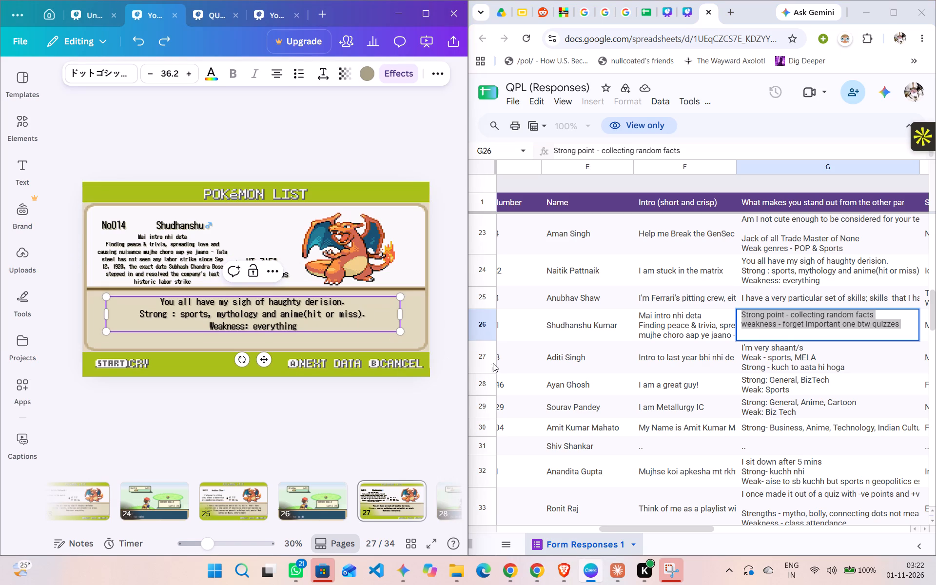
Replace the page 27 description with row 26's "Strong point - collecting random facts" and "weakness - forget important one btw quizzes" lines.
click(903, 325)
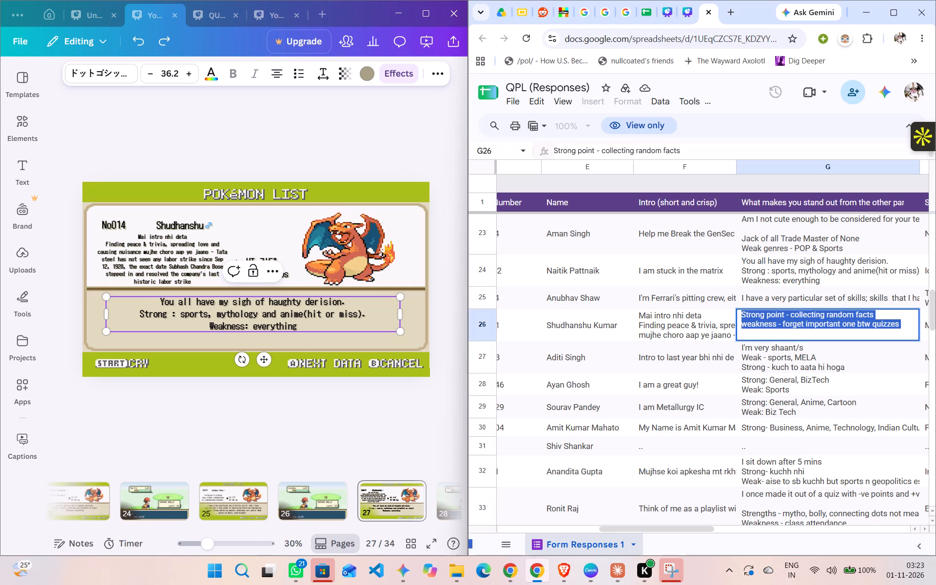
drag(903, 325, 760, 334)
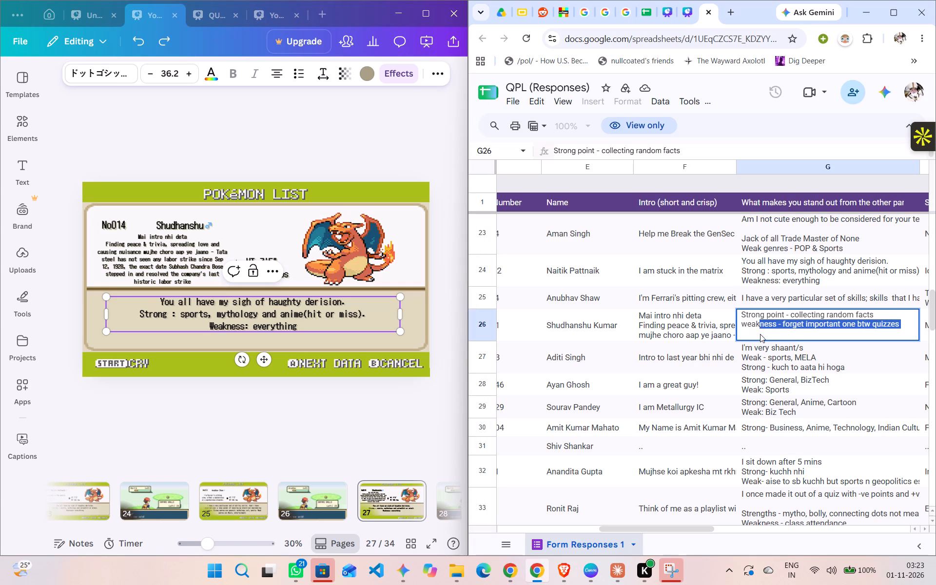
drag(760, 334, 743, 315)
key(ctrl+c)
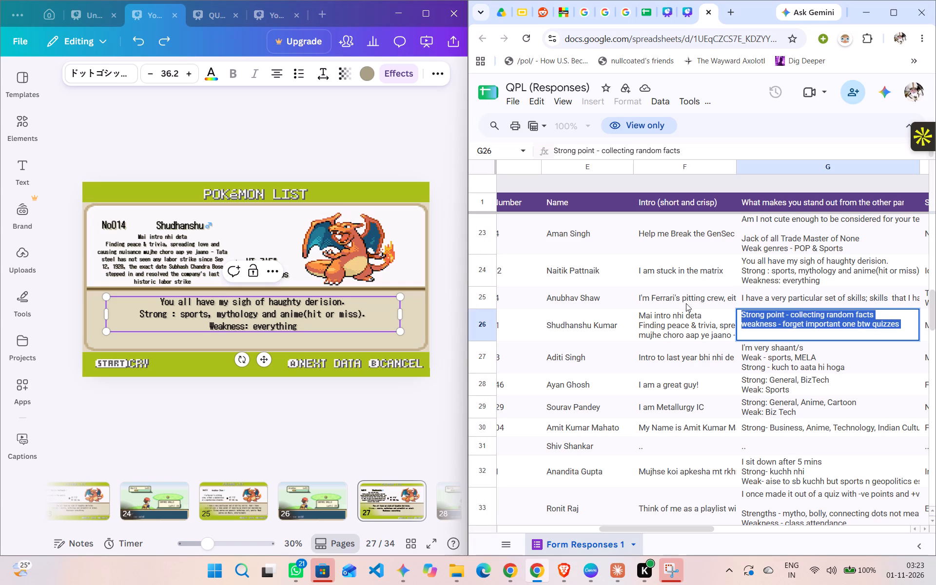
double_click(224, 311)
key(ctrl+a)
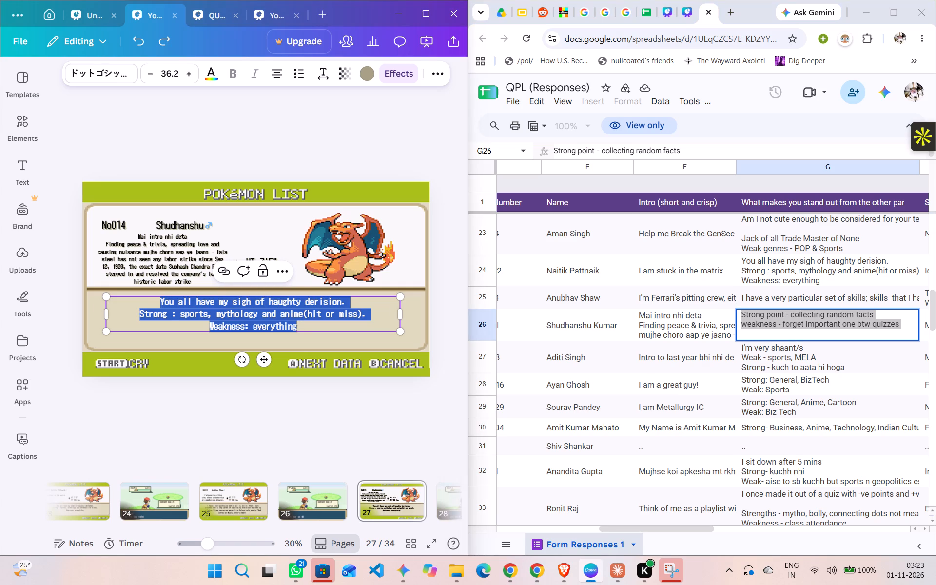
key(ctrl+v)
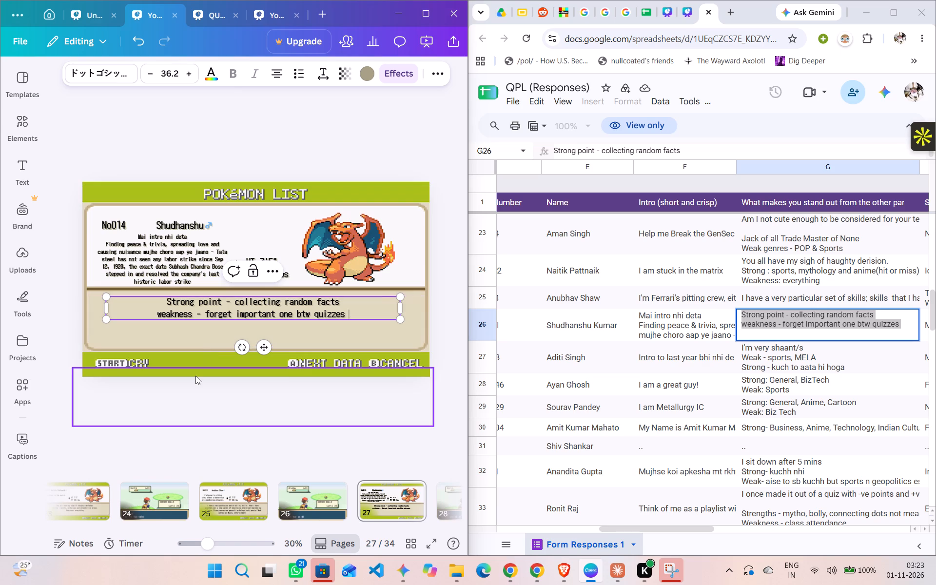
click(195, 376)
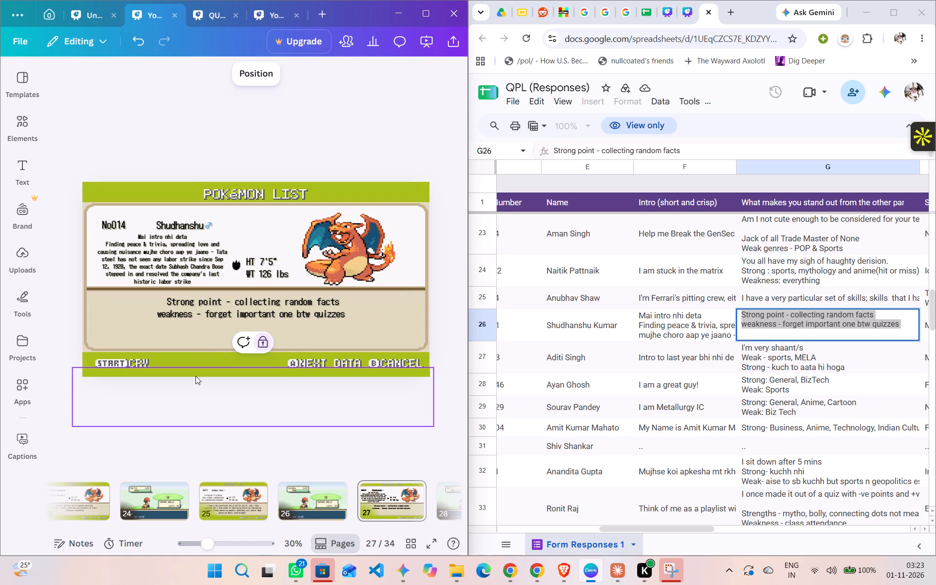
click(212, 137)
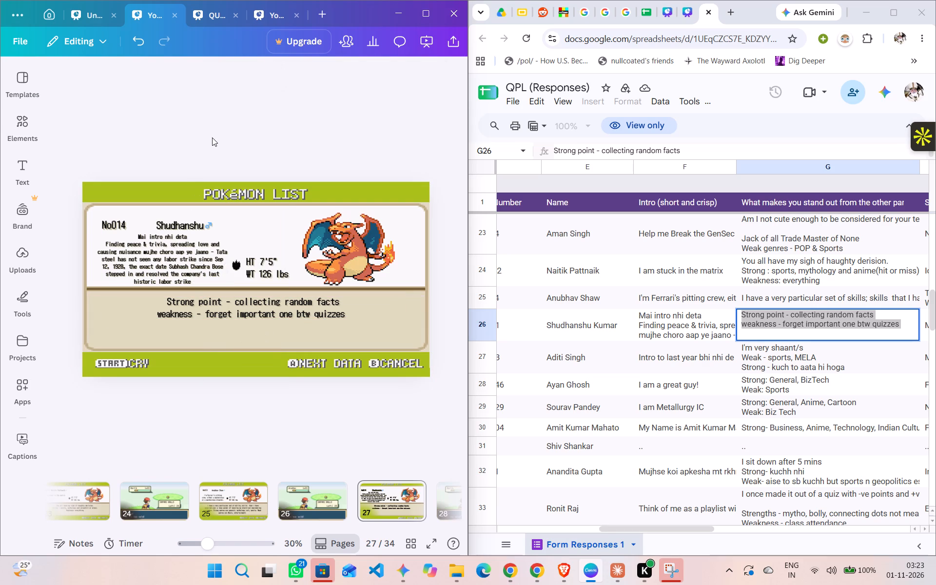
Move the strong point and weakness text slightly lower within the beige description panel on page 27.
drag(235, 311, 235, 315)
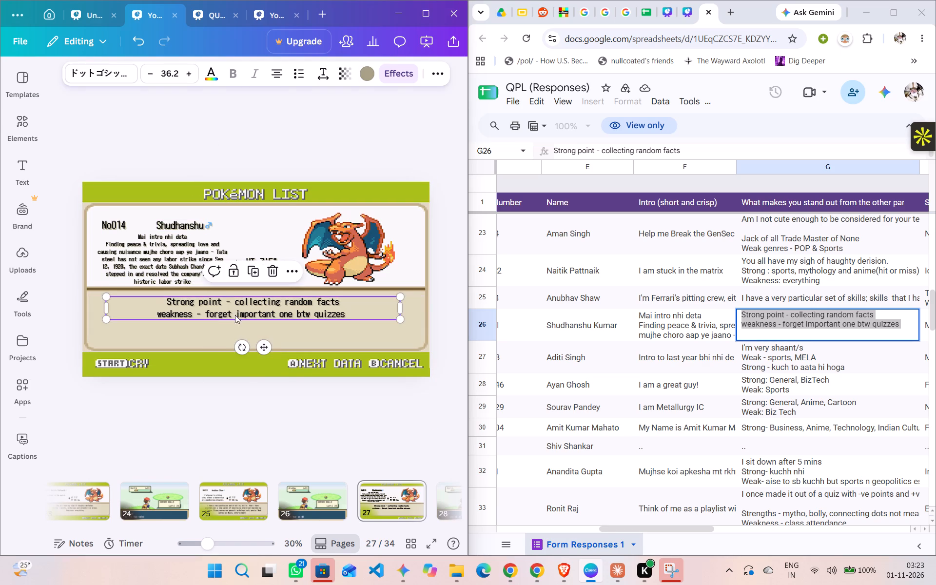
drag(235, 315, 235, 318)
click(181, 394)
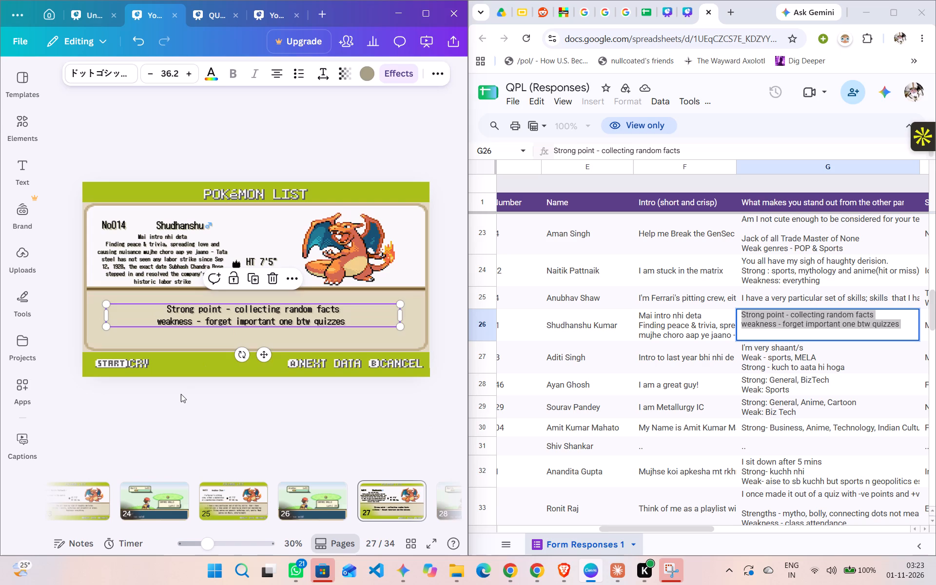
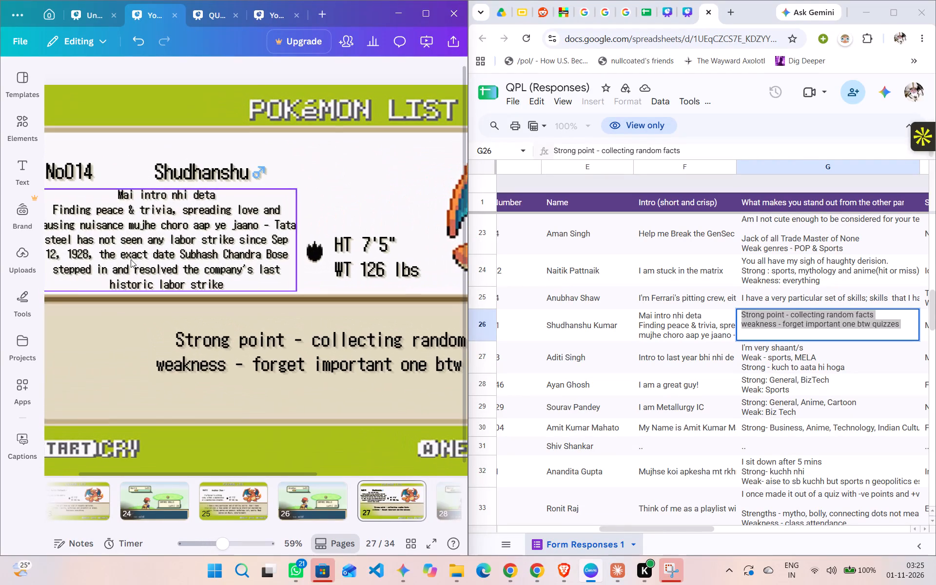
Move the number, the name and the blue gender symbol slightly higher in page 27's white panel, keeping them aligned.
scroll(131, 259, right, 2)
drag(116, 176, 118, 170)
drag(232, 177, 234, 171)
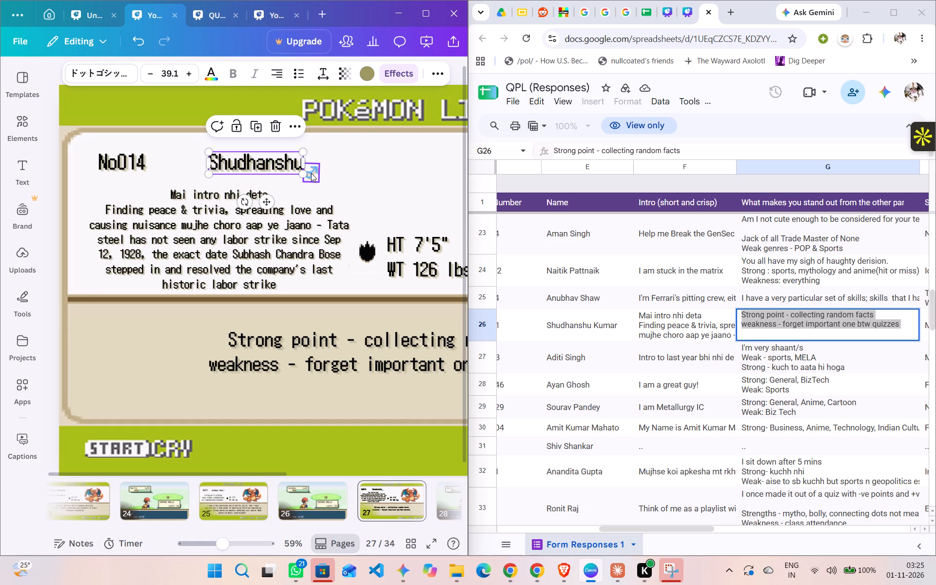
drag(312, 175, 315, 171)
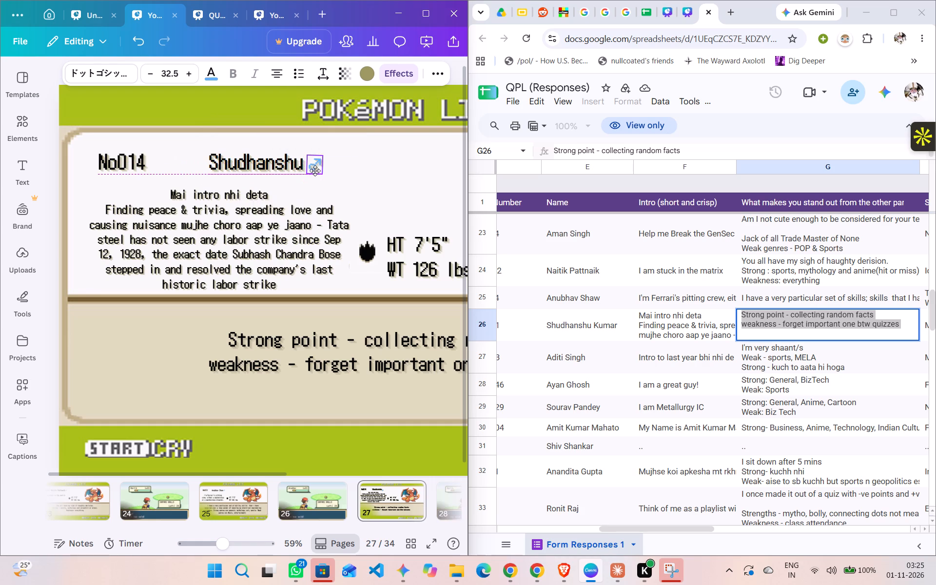
drag(315, 171, 315, 170)
drag(315, 170, 316, 169)
drag(316, 169, 315, 166)
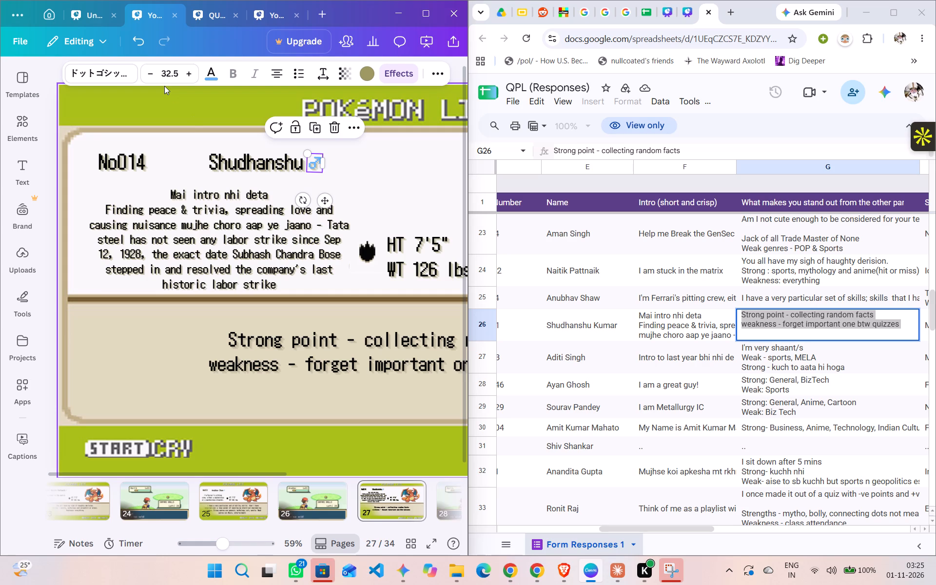
Enlarge page 27's intro text to size 23.4, shift and widen its box, and nudge the height and weight group away from it.
click(201, 250)
drag(201, 250, 189, 245)
drag(337, 283, 350, 286)
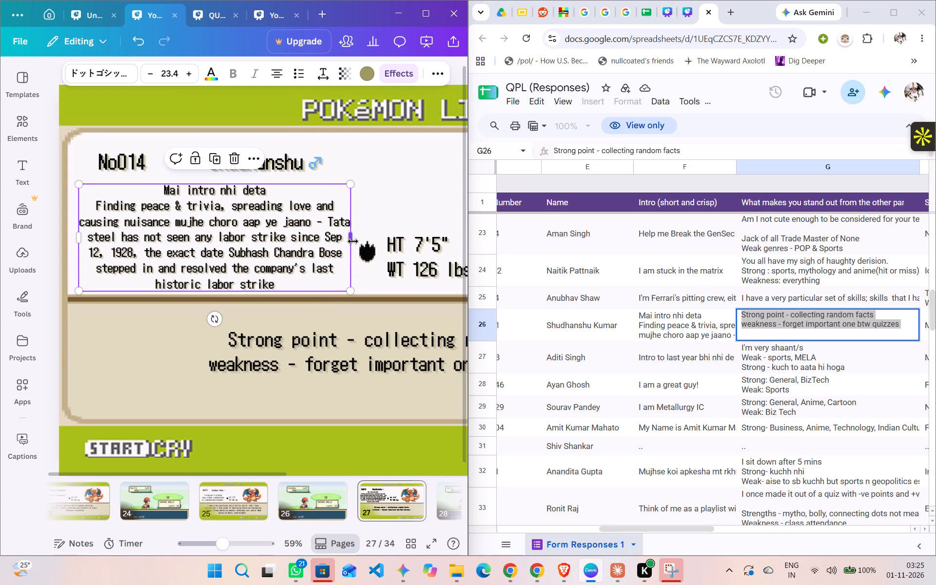
drag(353, 241, 359, 239)
click(384, 249)
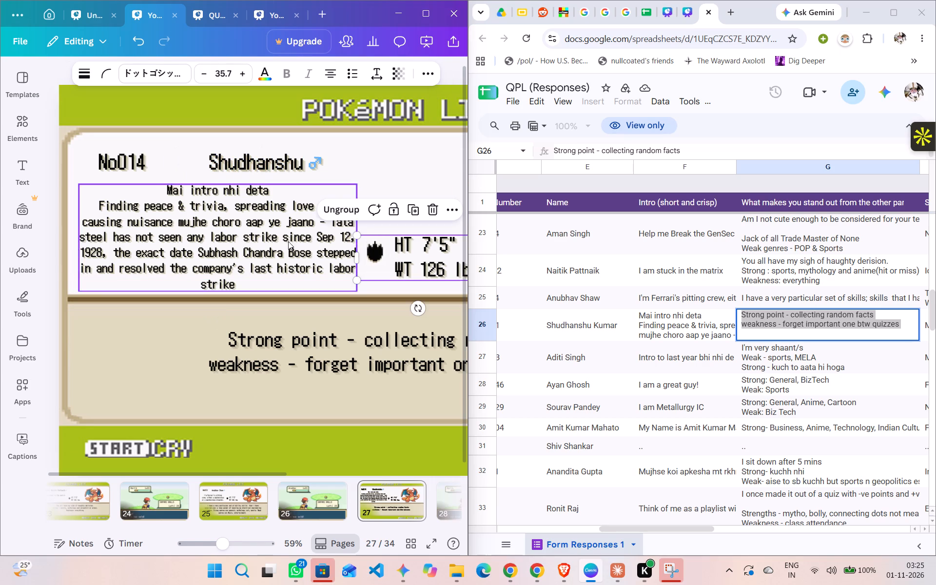
scroll(288, 241, up, 1)
scroll(288, 241, right, 1)
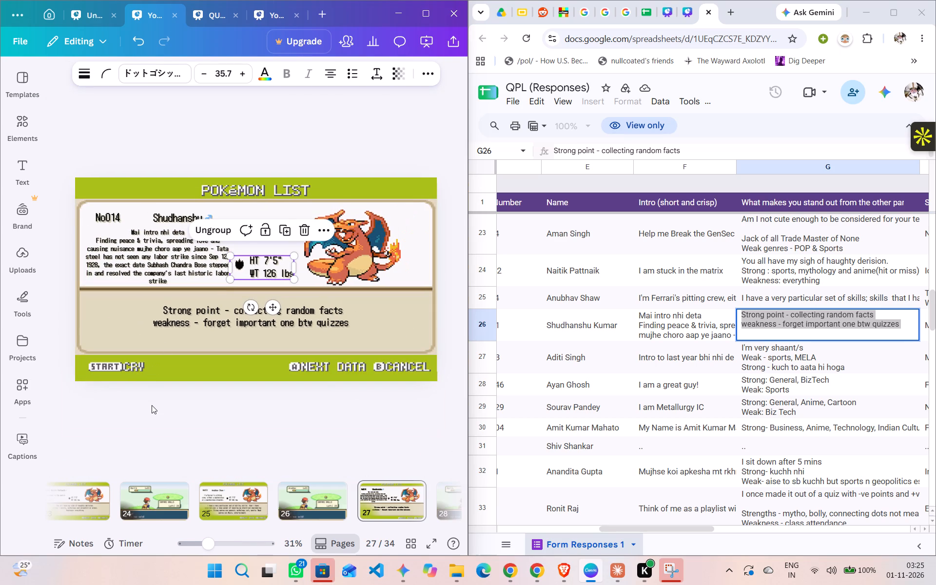
click(152, 405)
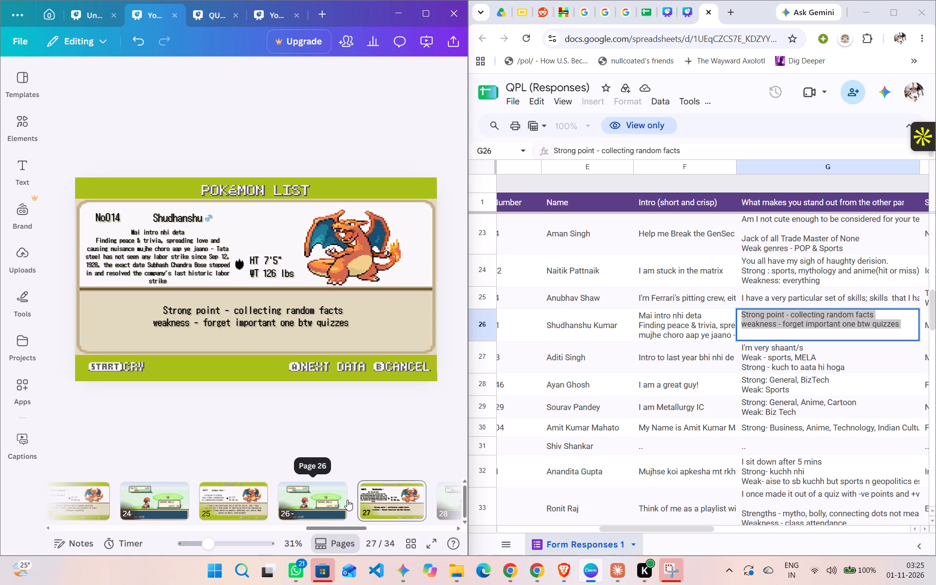
On page 28, replace the name with "Shudhanshu" in both the HP box and the "was sold!" line.
key(Right)
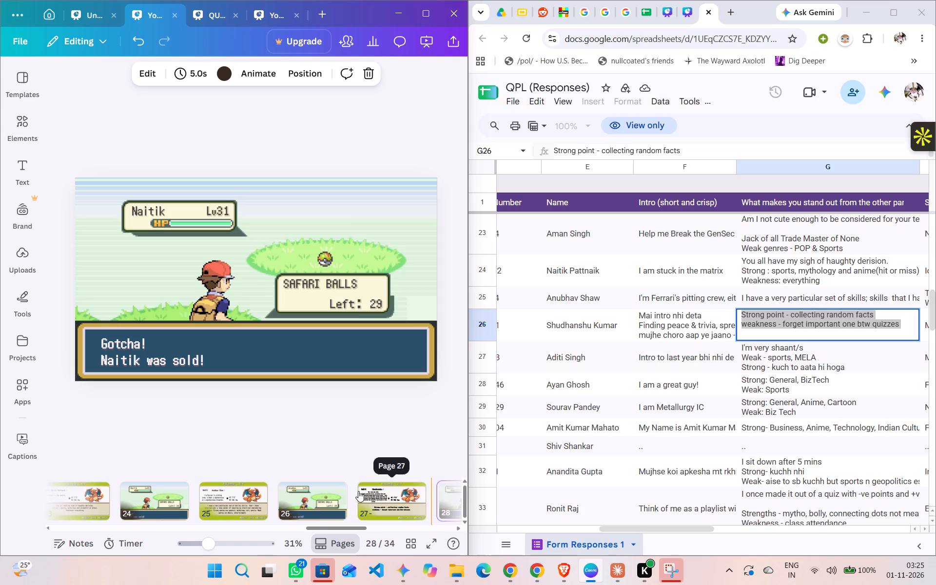
double_click(149, 209)
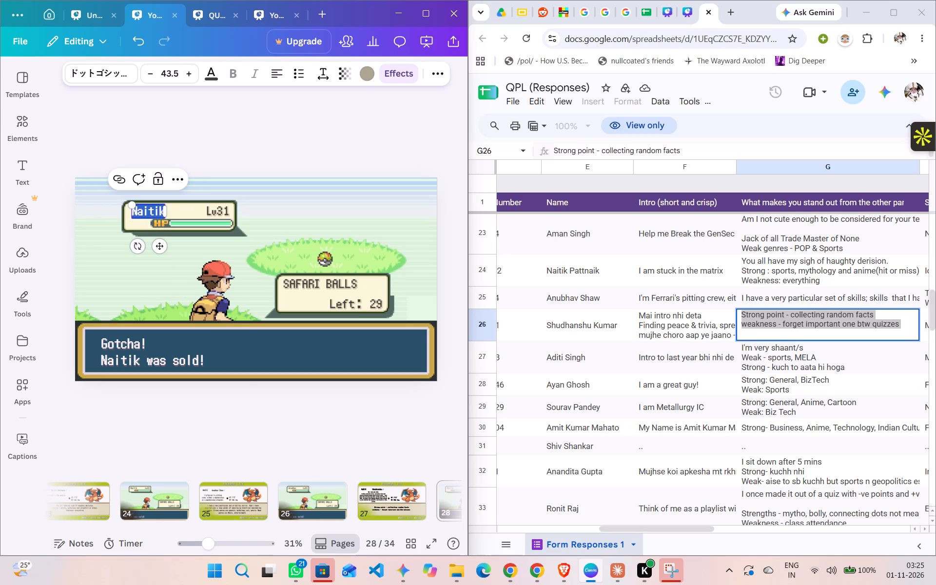
text(Shudhanshu)
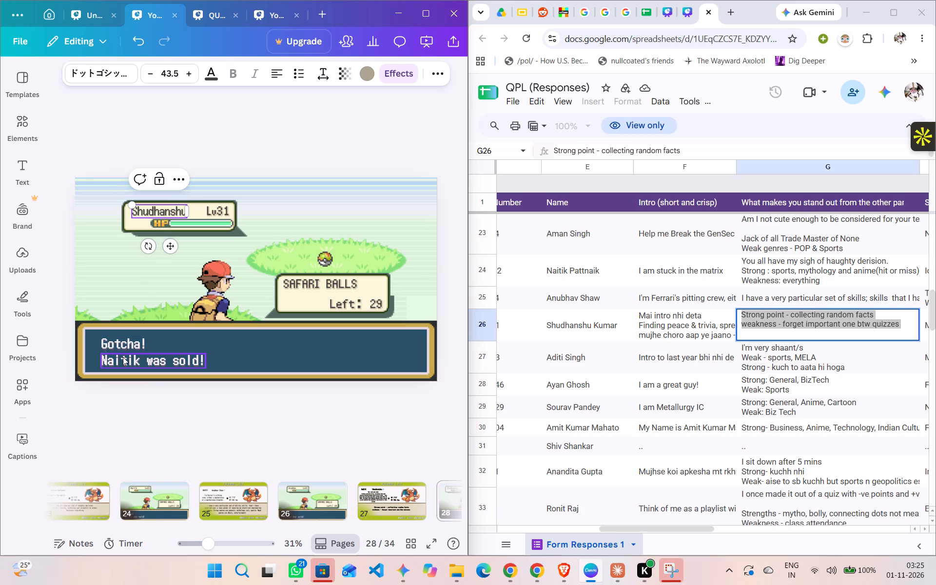
double_click(123, 357)
click(138, 360)
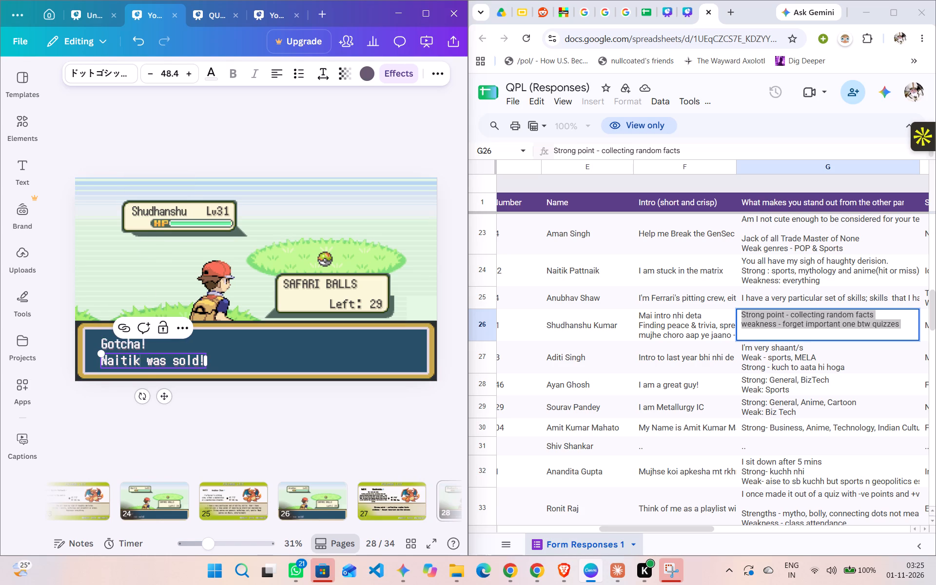
key(BackSpace)
key(BackSpace)
key(BackSpace)
key(BackSpace)
key(BackSpace)
key(BackSpace)
text(Shudhanshu)
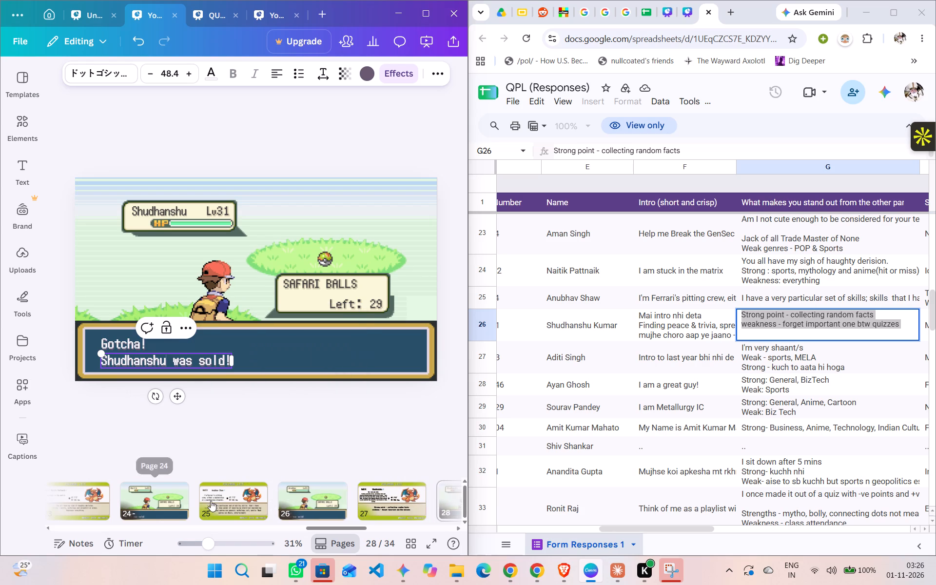
Look through pages 25 to 29 to check the card numbering and find the next card to edit.
scroll(253, 515, left, 1)
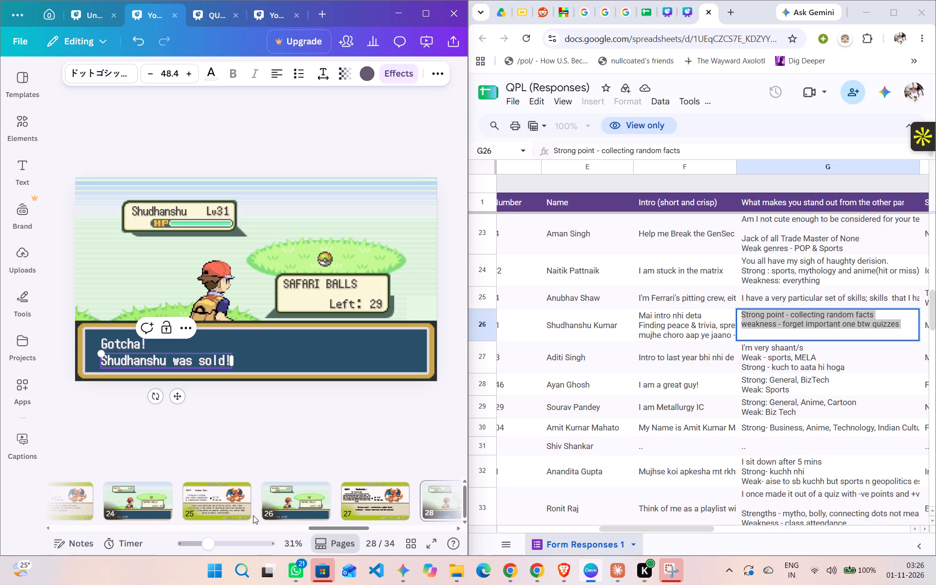
key(Right)
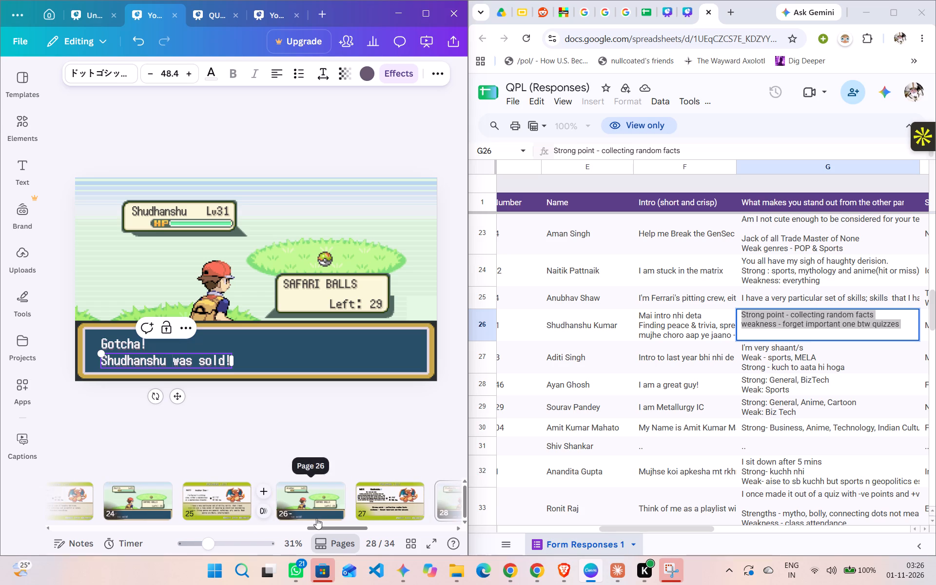
scroll(316, 518, left, 2)
key(Right)
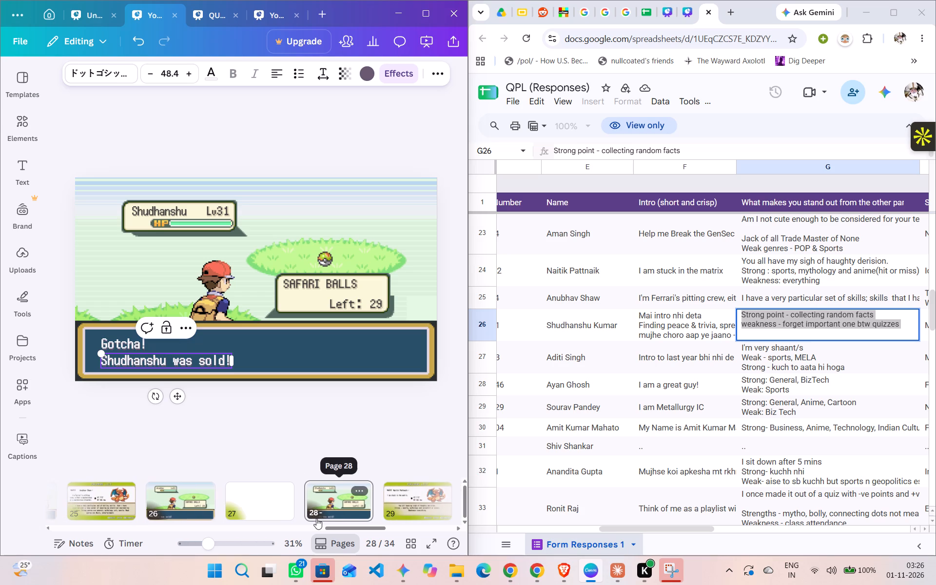
click(410, 496)
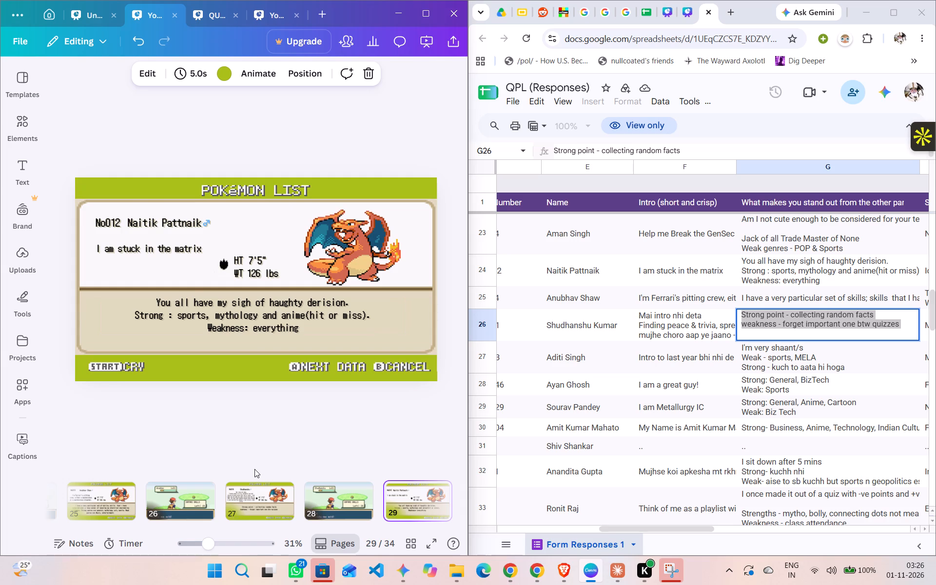
key(Left)
key(Left)
key(Left)
key(Left)
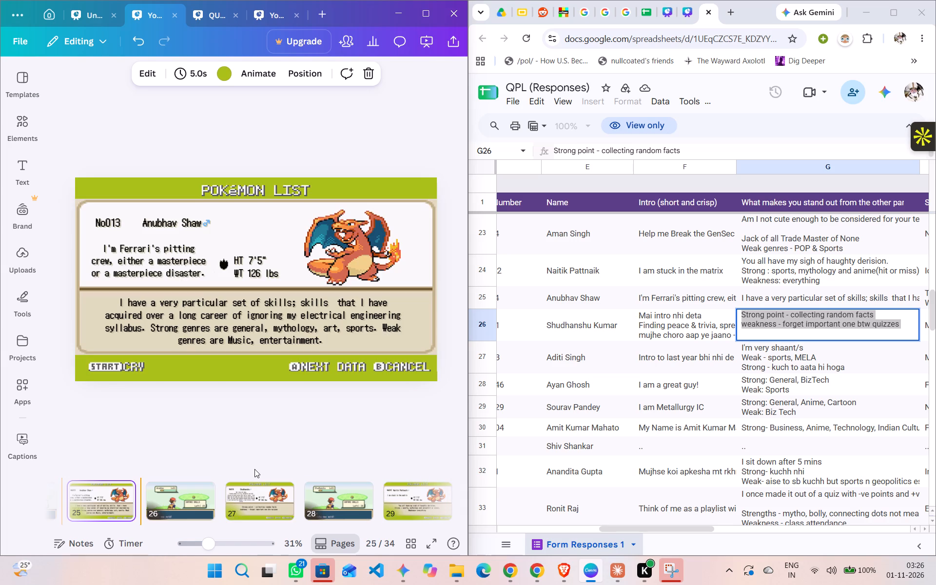
key(Right)
key(Right)
key(Right)
key(Right)
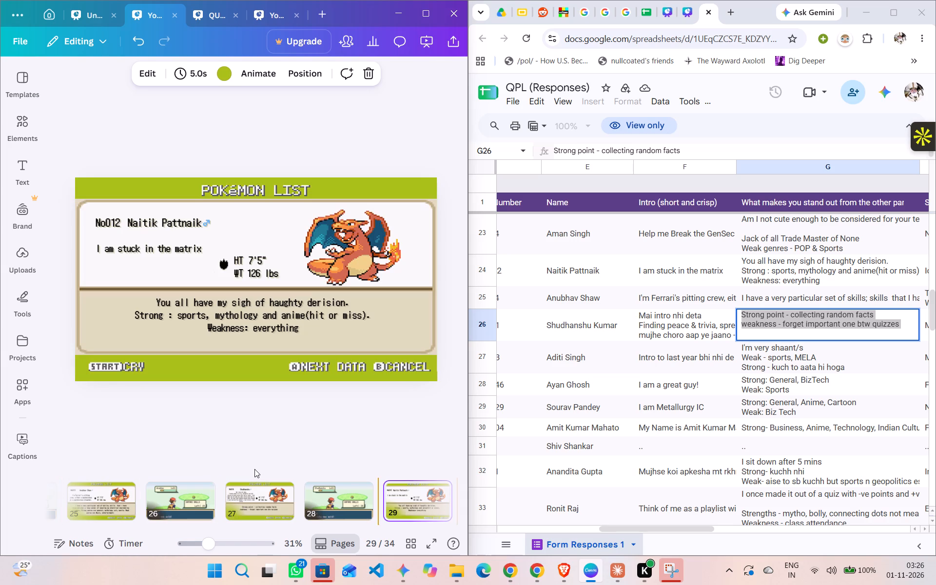
Change the card number on page 29 to "No015".
double_click(114, 229)
click(114, 229)
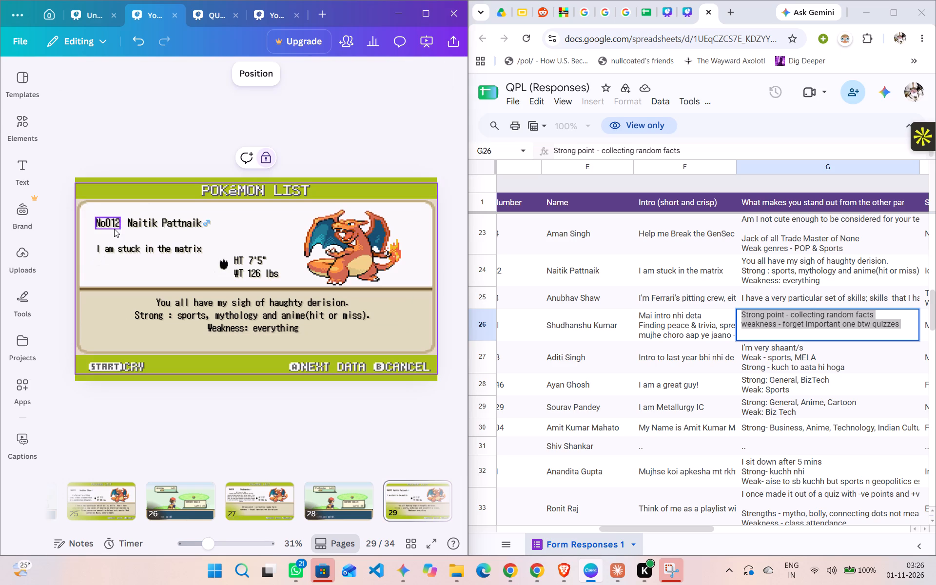
double_click(115, 224)
click(115, 224)
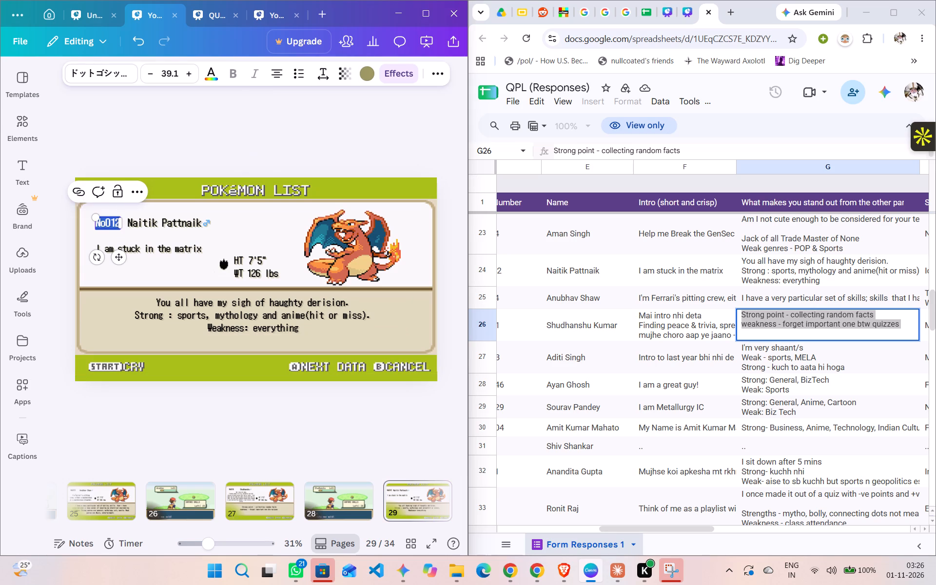
key(Right)
key(BackSpace)
key(5)
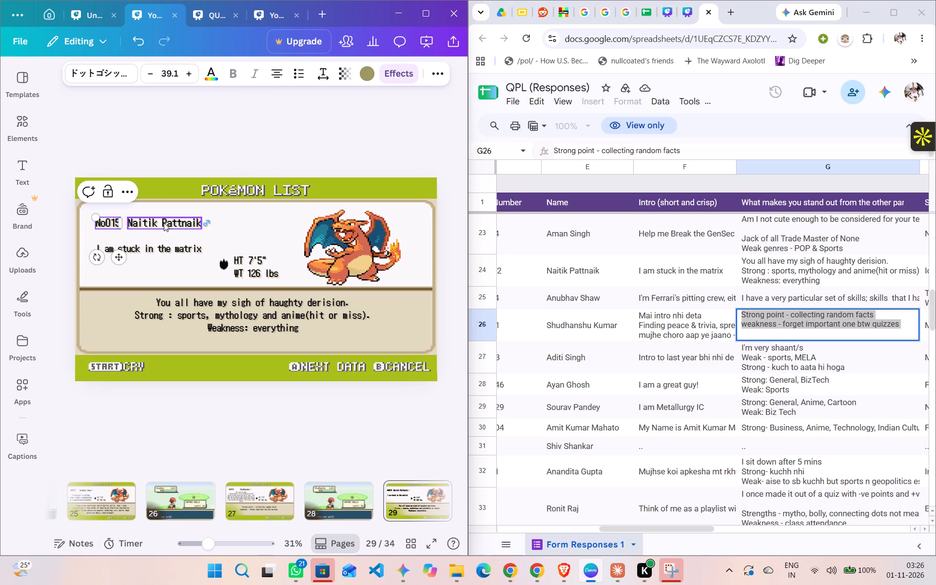
Replace the participant name on the page 29 card with "Shreya".
double_click(176, 223)
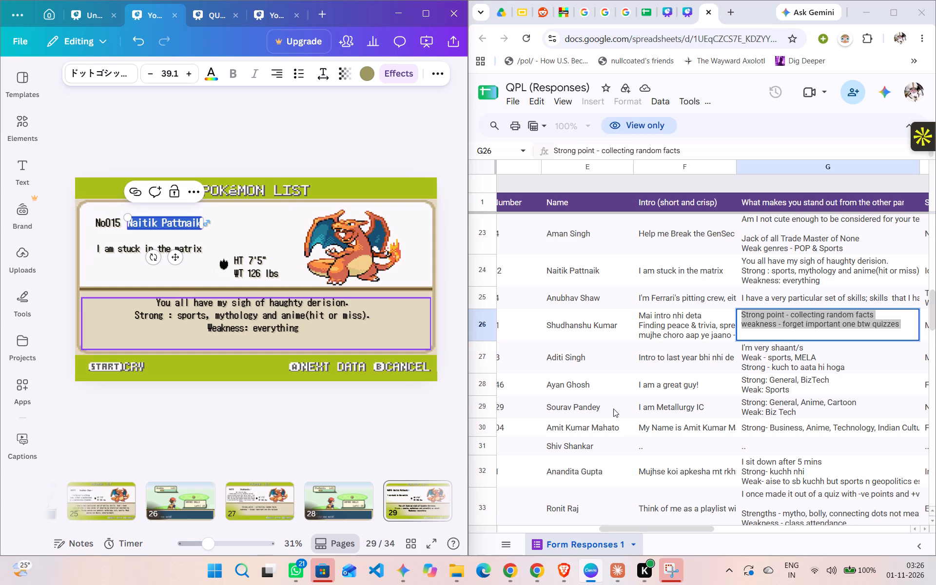
scroll(613, 409, down, 2)
scroll(613, 409, up, 1)
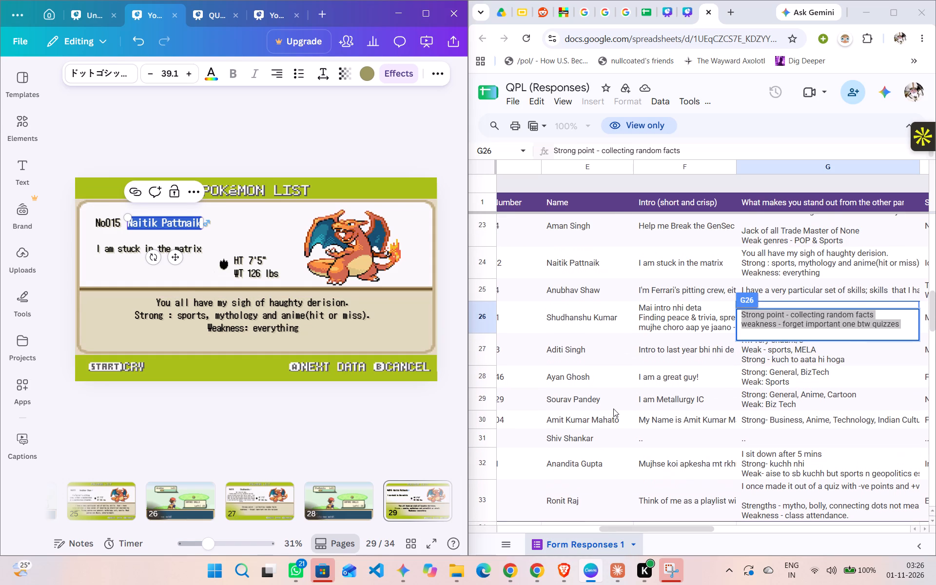
scroll(613, 409, up, 2)
key(BackSpace)
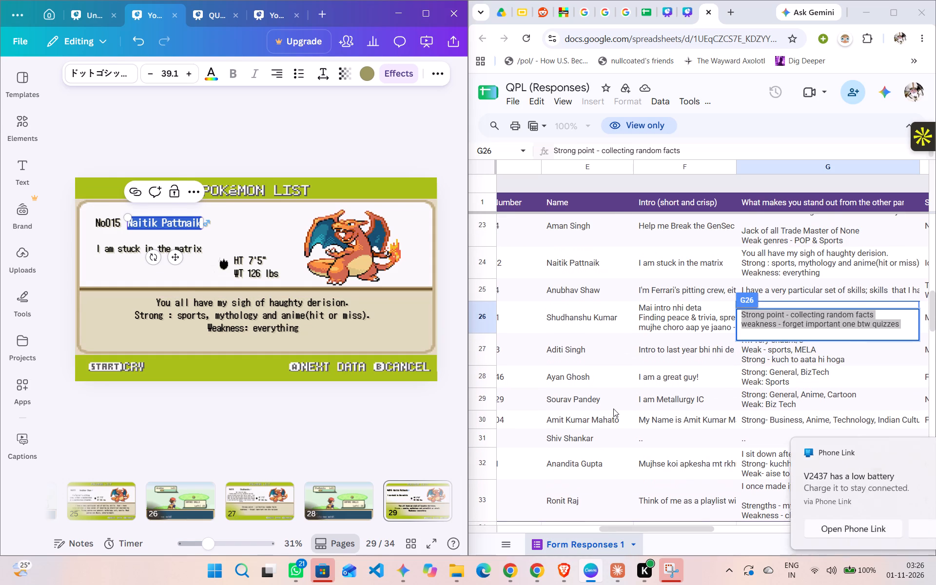
text(Shreya)
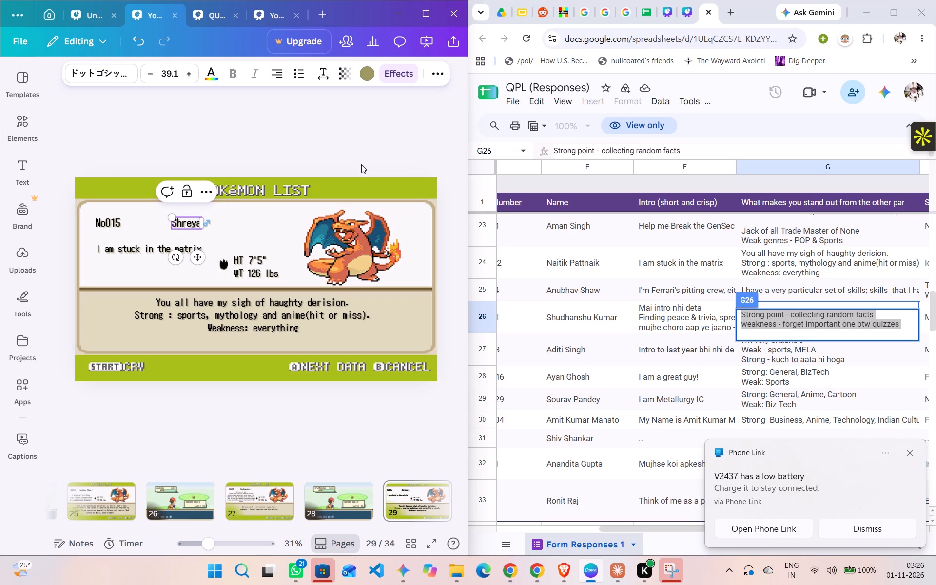
click(341, 147)
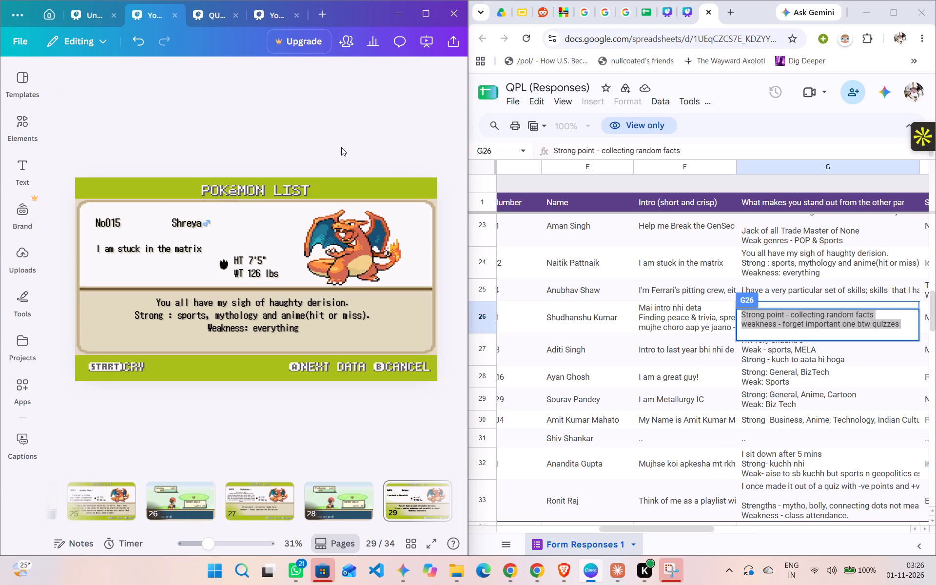
scroll(219, 479, right, 3)
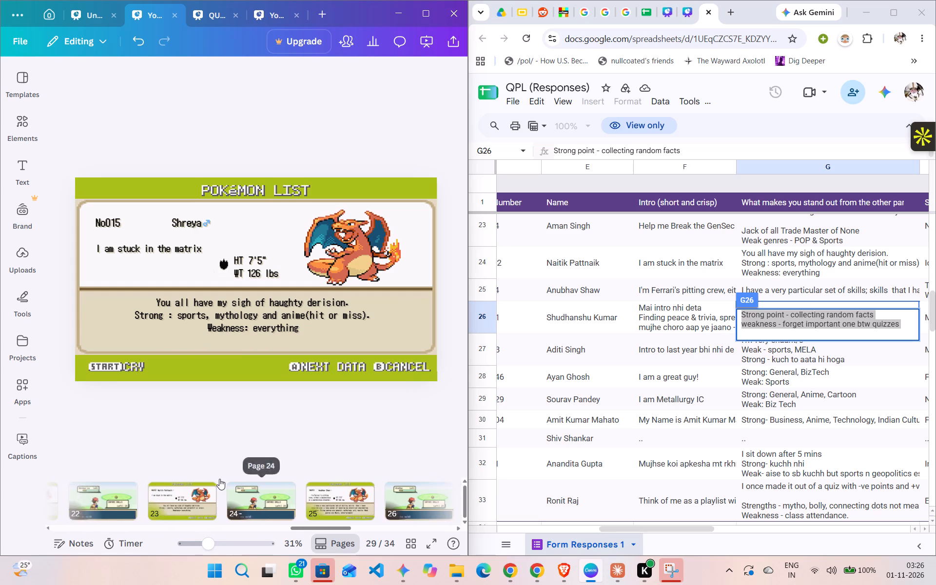
scroll(219, 479, right, 2)
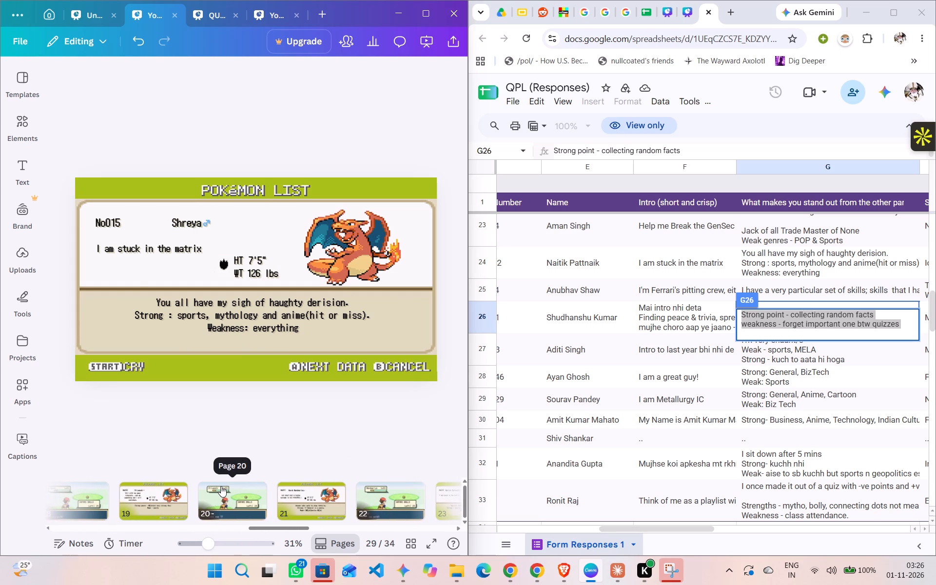
click(221, 486)
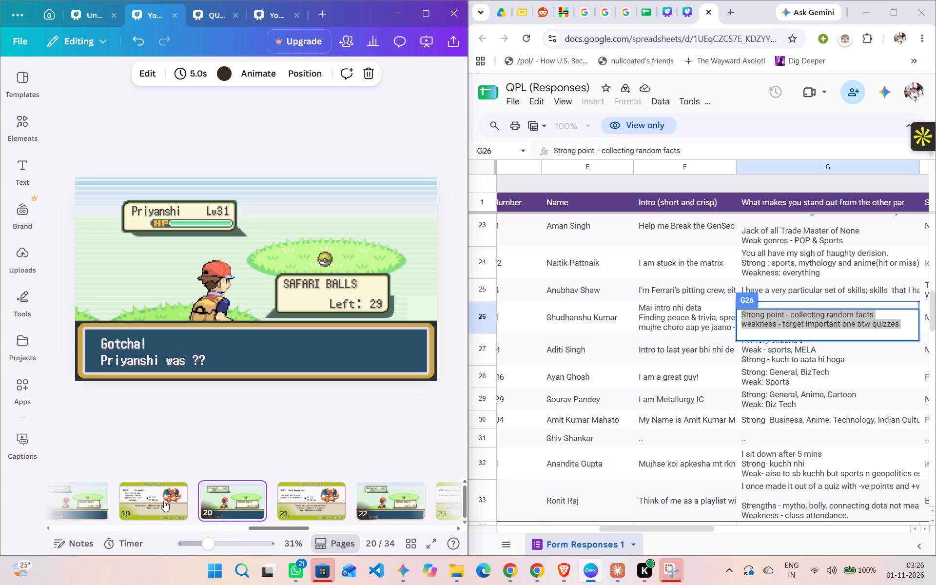
click(164, 501)
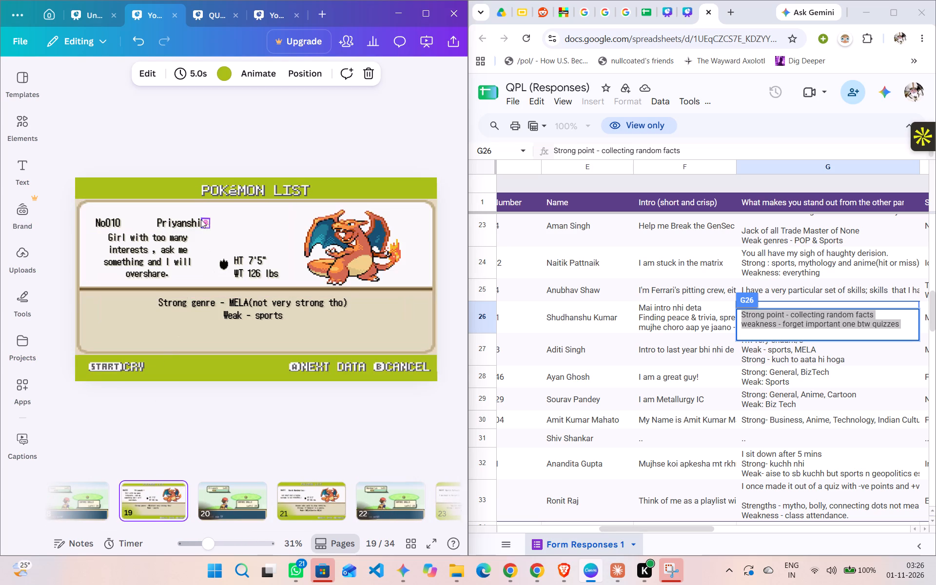
click(202, 221)
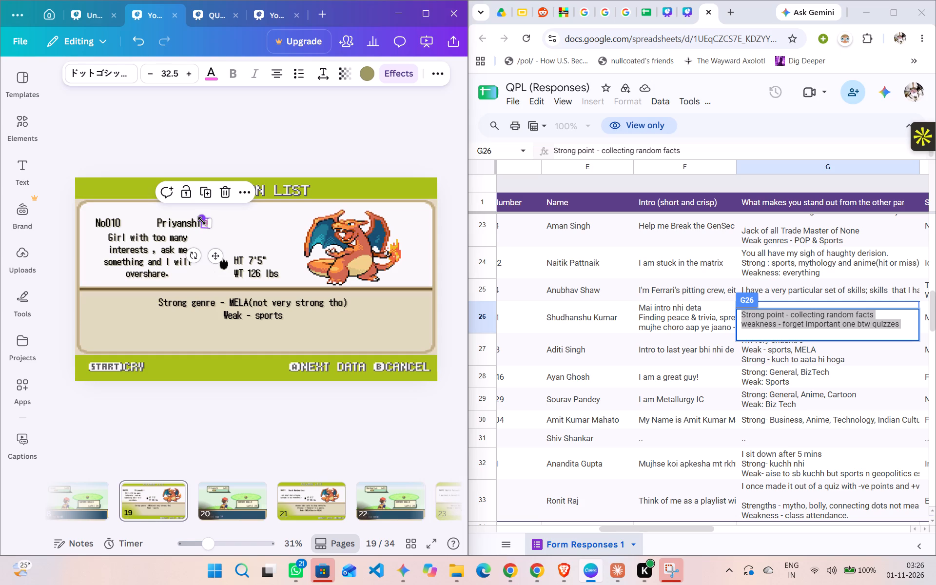
key(ctrl+c)
Replace the blue male symbol next to "Shreya" on the page 29 card with the copied pink female symbol.
scroll(331, 479, left, 6)
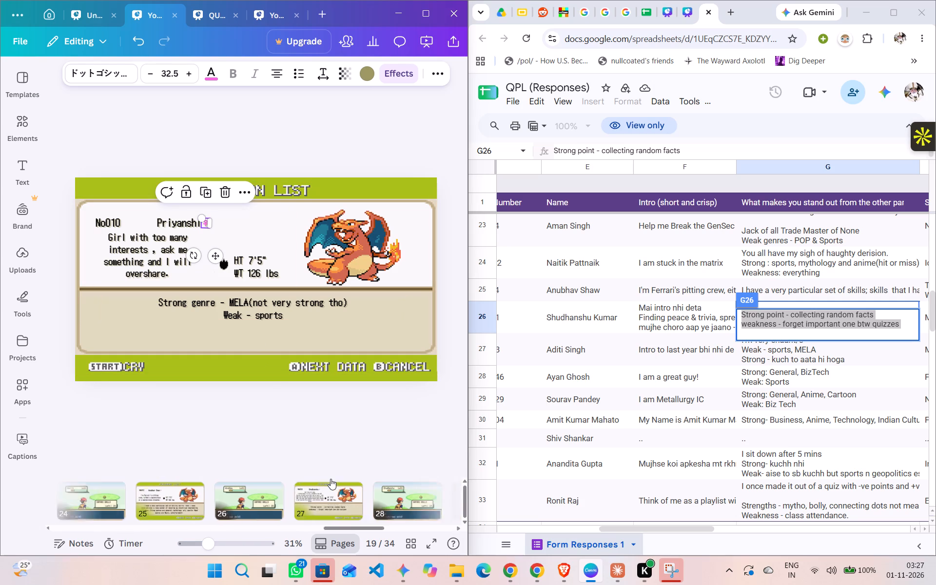
scroll(331, 479, left, 2)
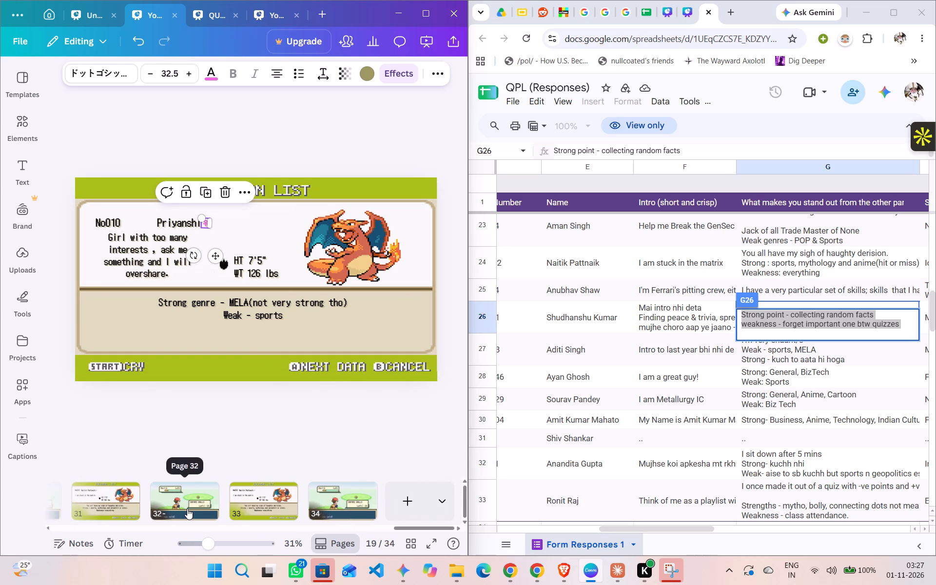
click(325, 498)
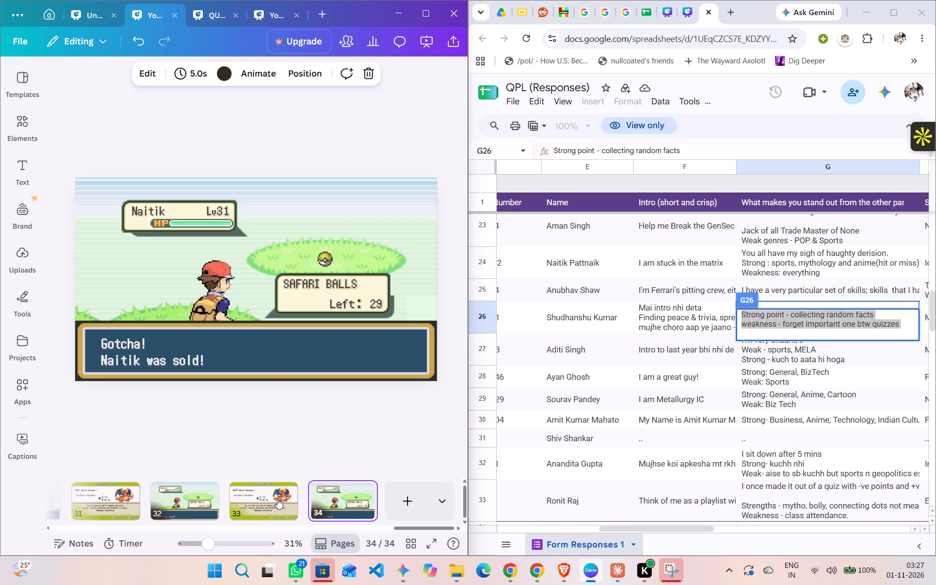
click(276, 499)
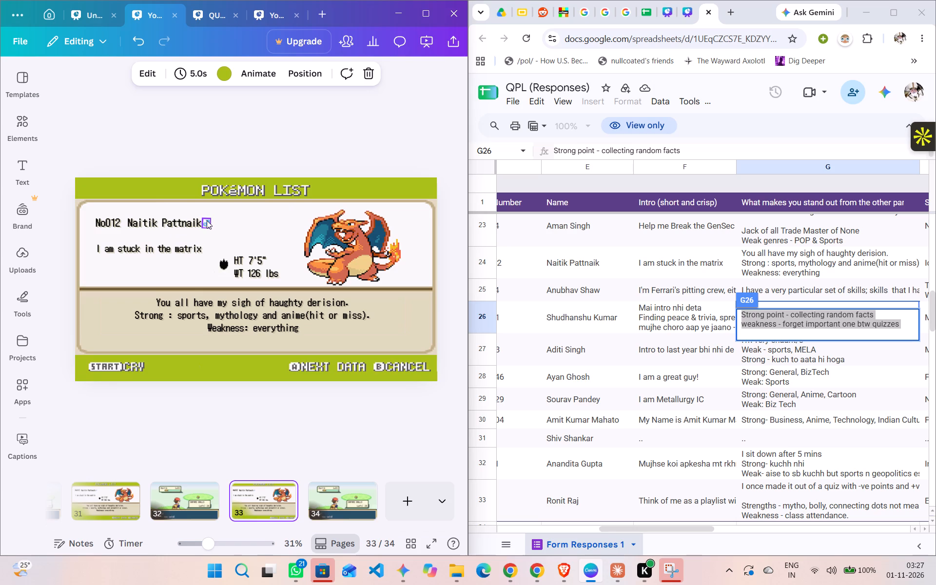
click(207, 220)
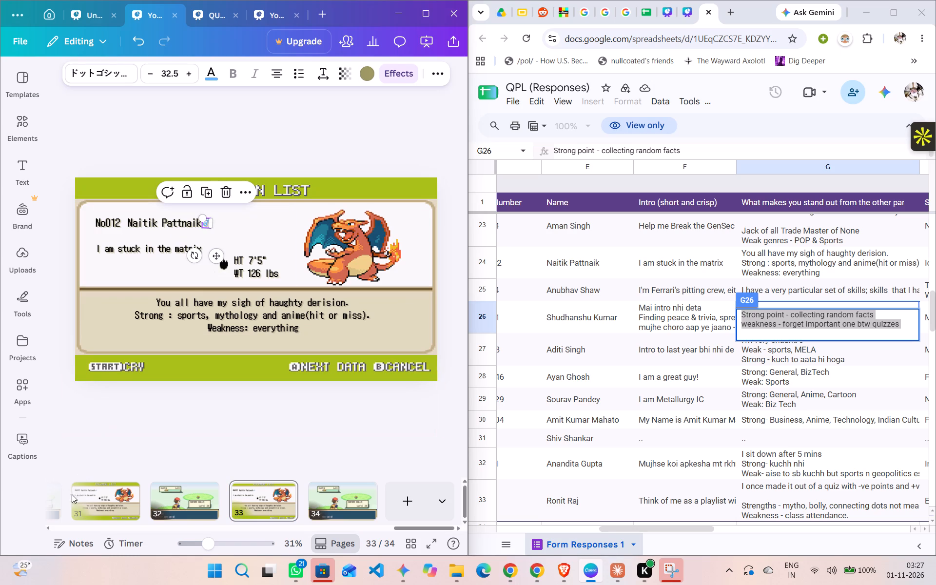
click(101, 508)
scroll(101, 508, right, 2)
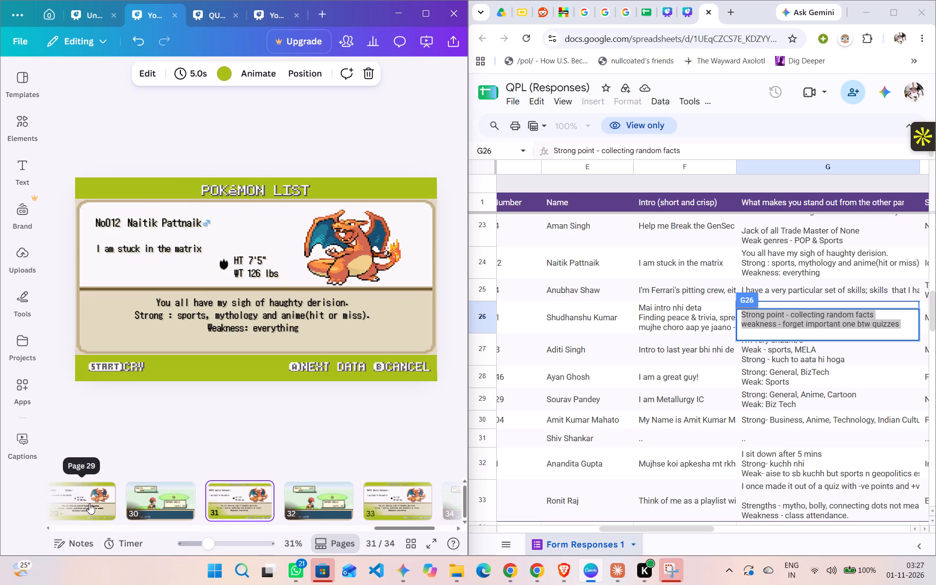
click(89, 503)
click(207, 226)
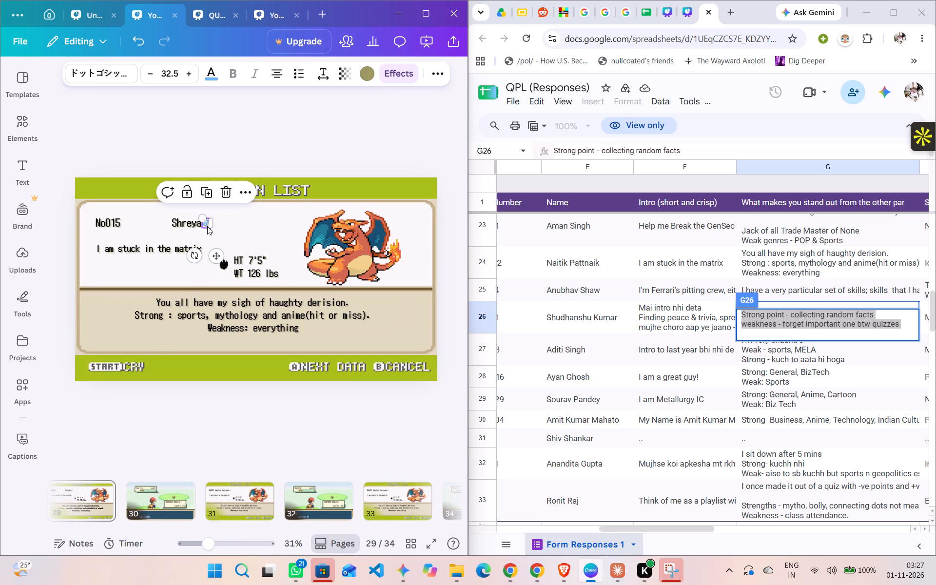
key(Delete)
key(ctrl+v)
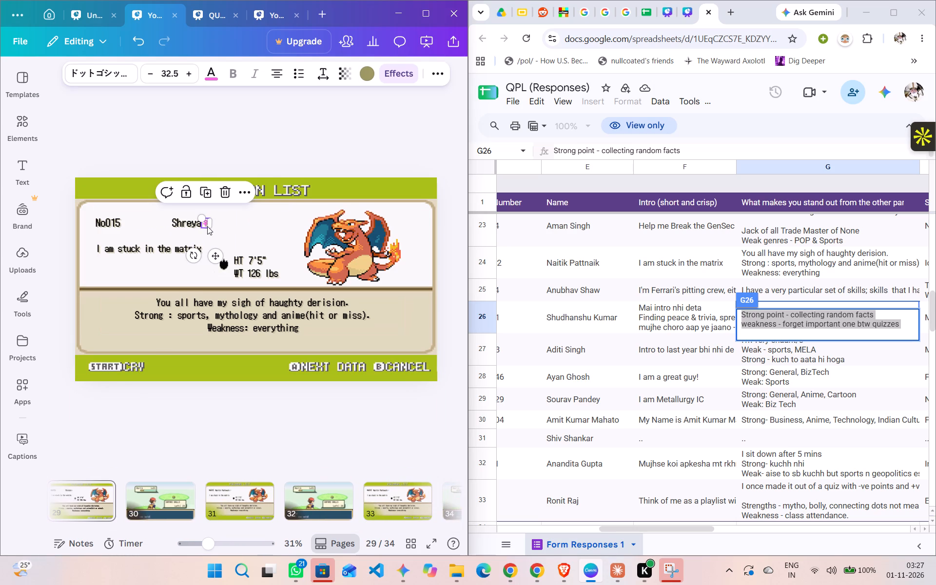
click(307, 116)
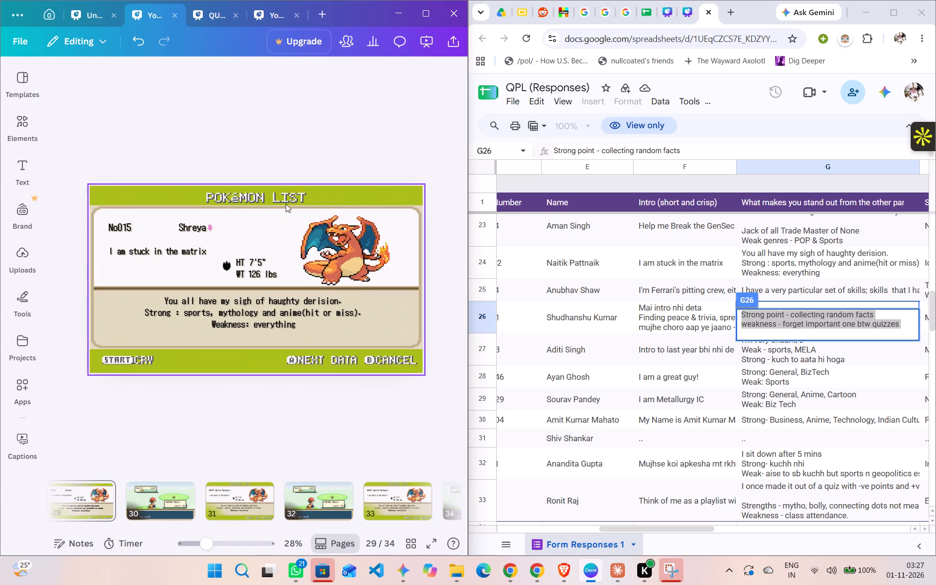
Go back through the deck's pages to the earliest cards, pages 1 to 5.
scroll(236, 524, right, 20)
scroll(236, 524, right, 11)
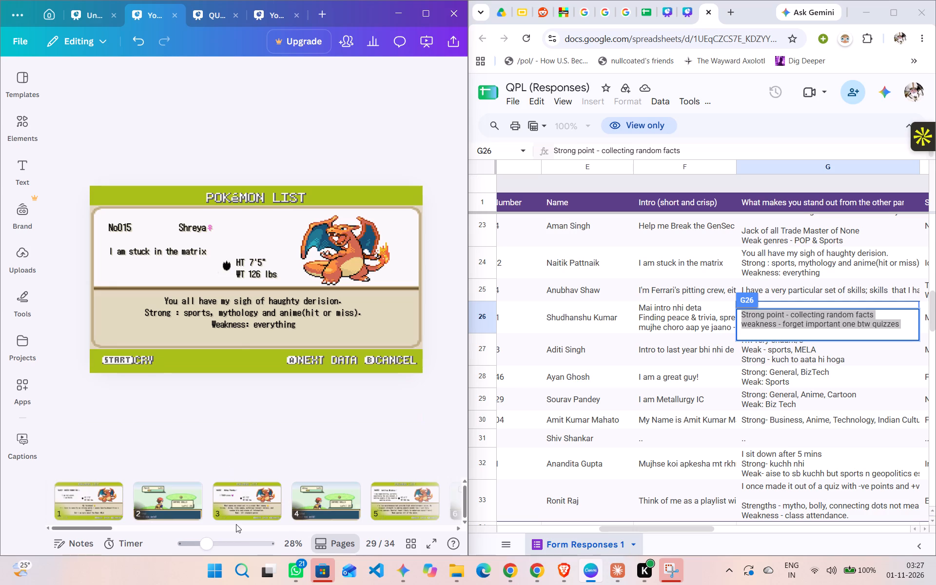
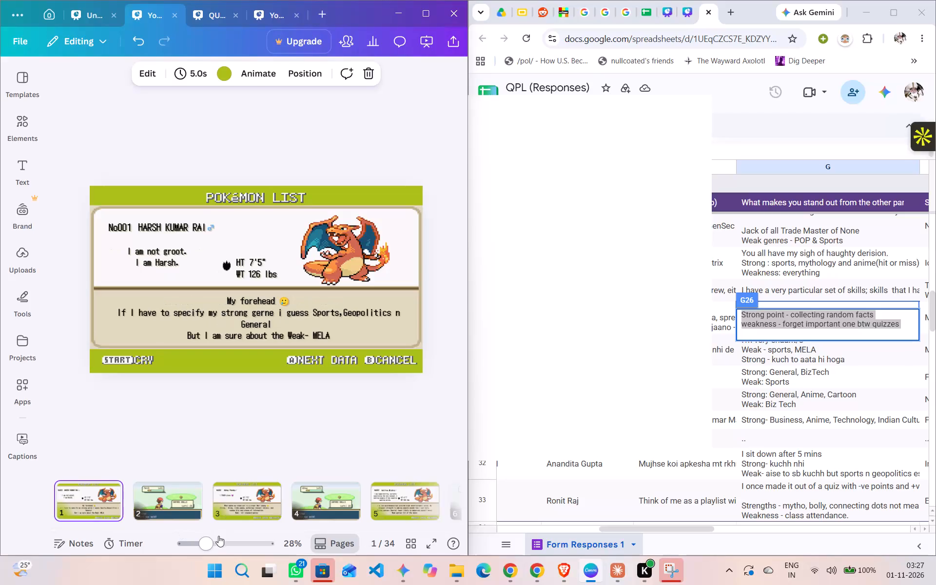
Replace the emoji after "I TOUCH grass" on the page 3 card (No002) with a period.
click(243, 502)
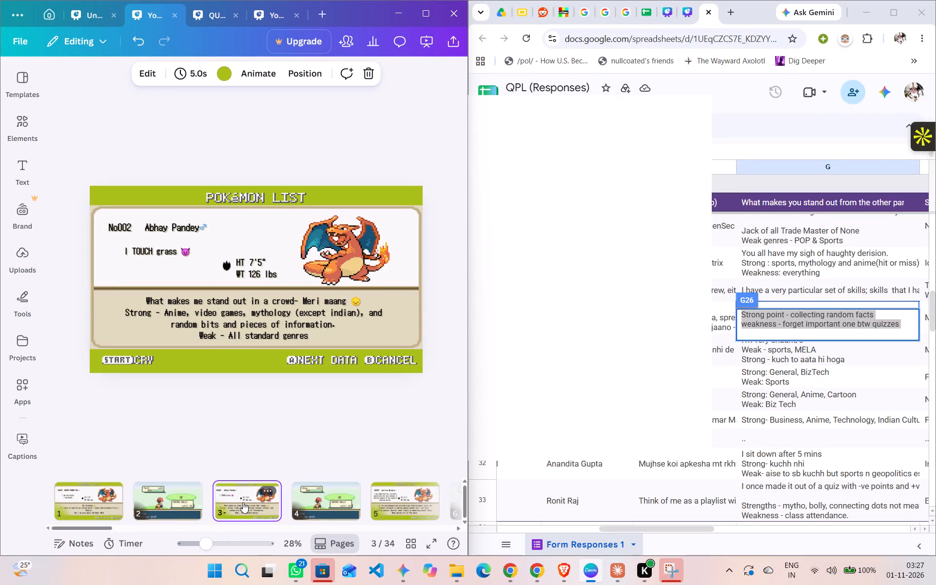
click(718, 314)
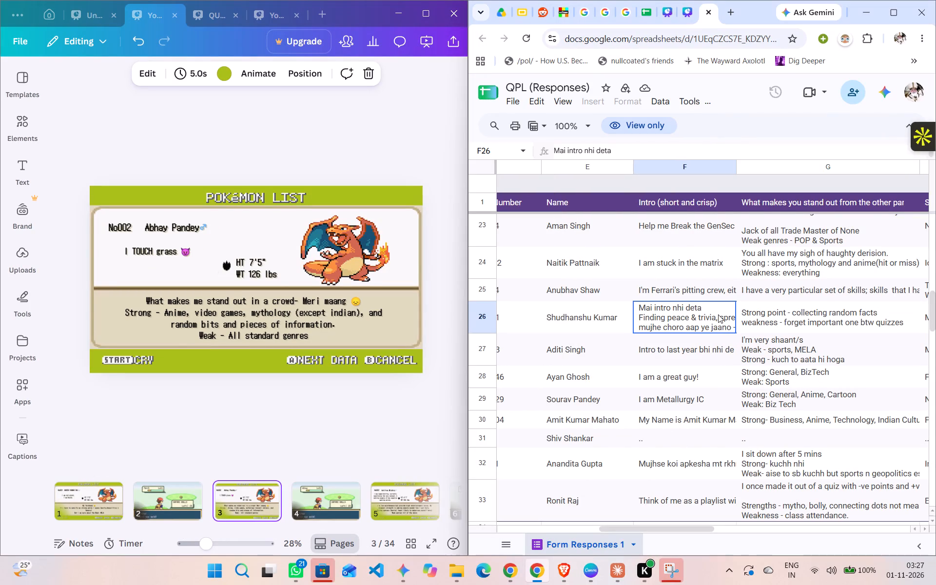
scroll(718, 314, up, 9)
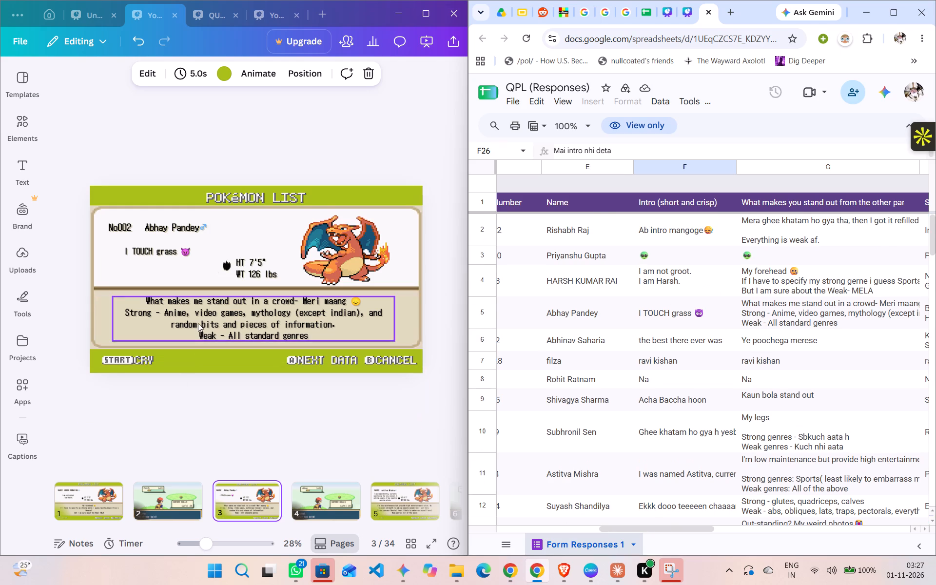
click(188, 252)
double_click(188, 252)
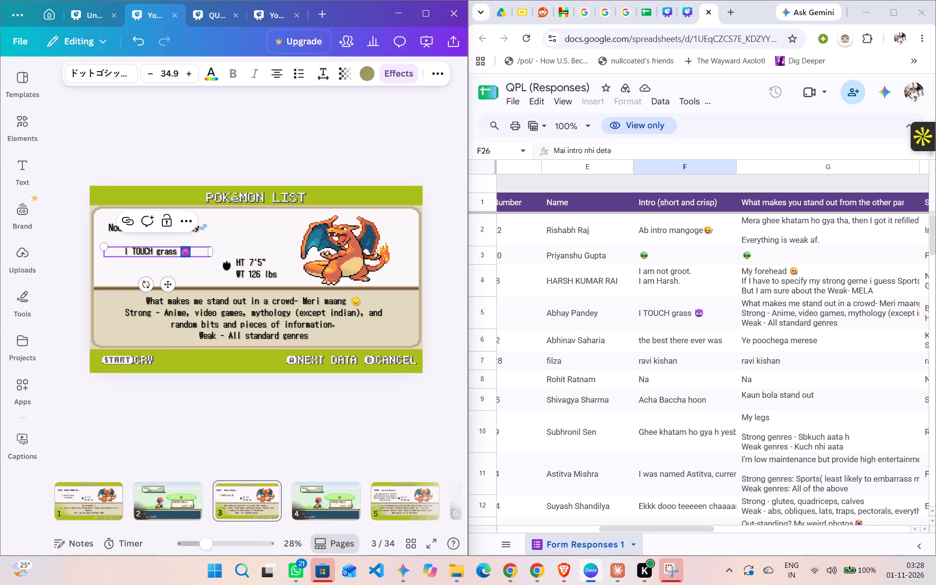
key(BackSpace)
key(BackSpace)
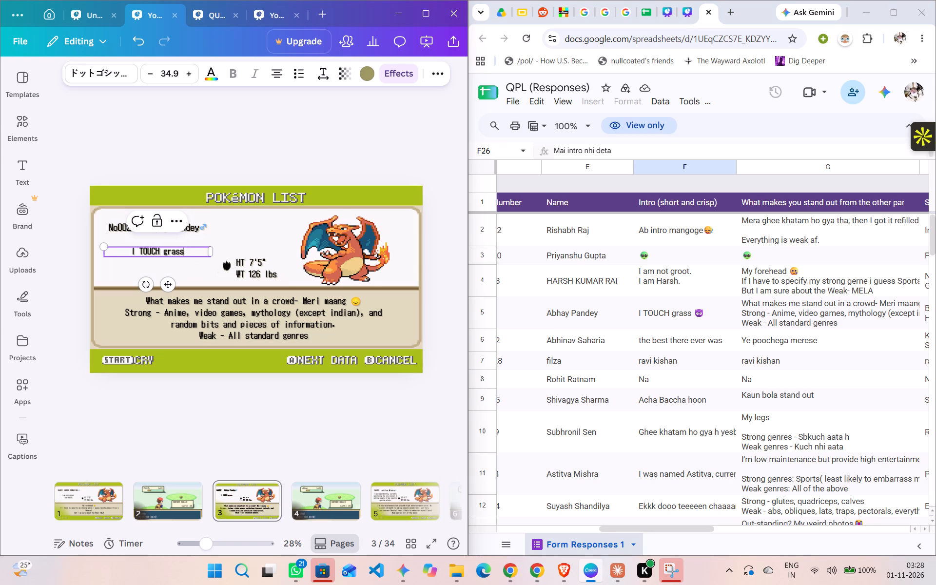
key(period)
click(225, 132)
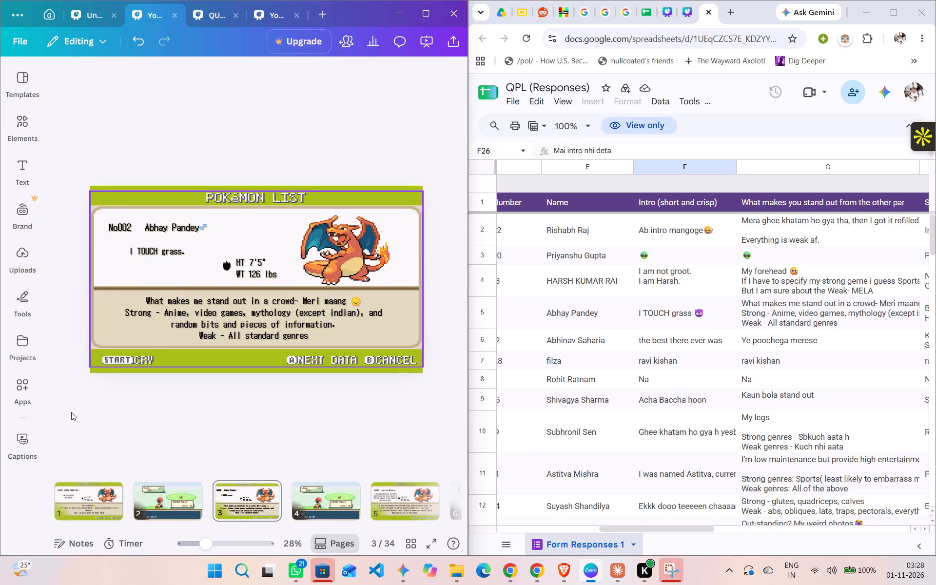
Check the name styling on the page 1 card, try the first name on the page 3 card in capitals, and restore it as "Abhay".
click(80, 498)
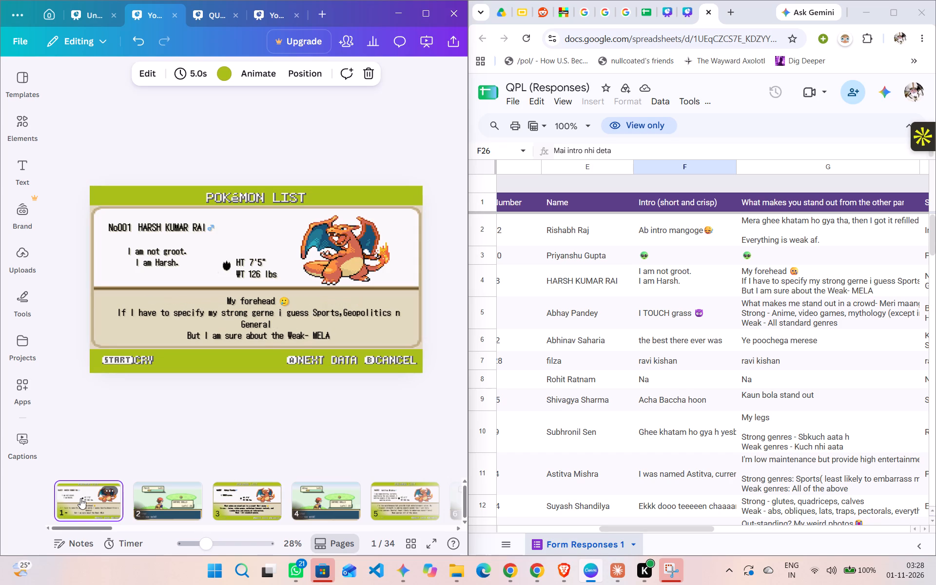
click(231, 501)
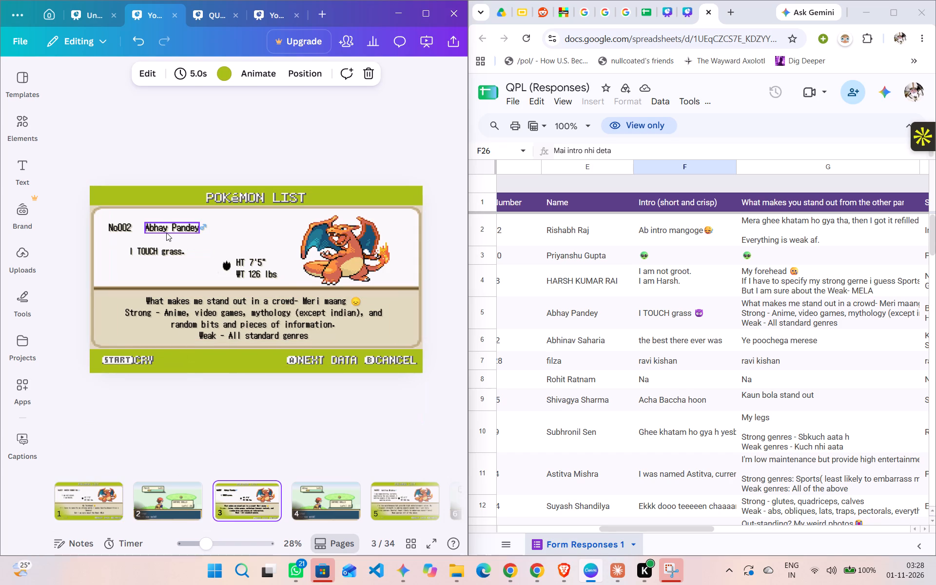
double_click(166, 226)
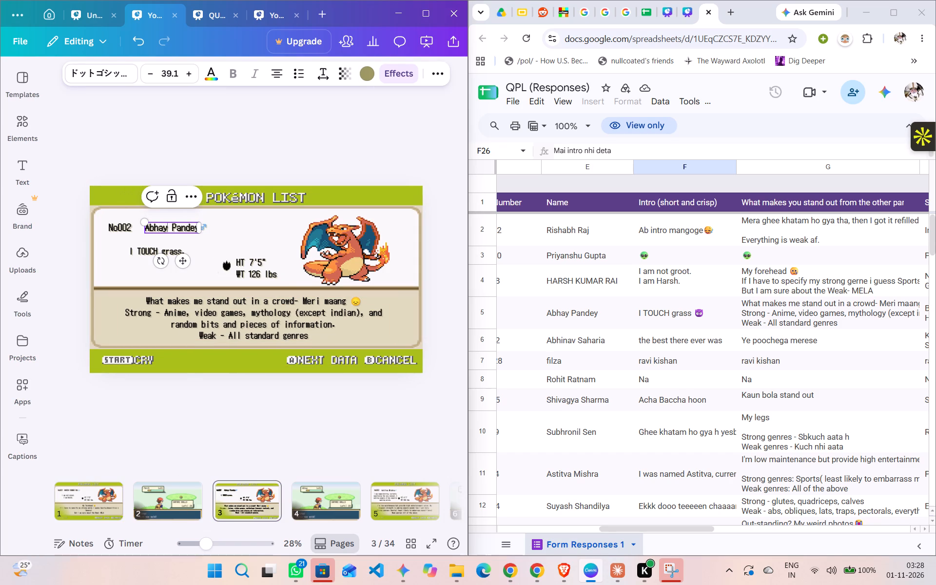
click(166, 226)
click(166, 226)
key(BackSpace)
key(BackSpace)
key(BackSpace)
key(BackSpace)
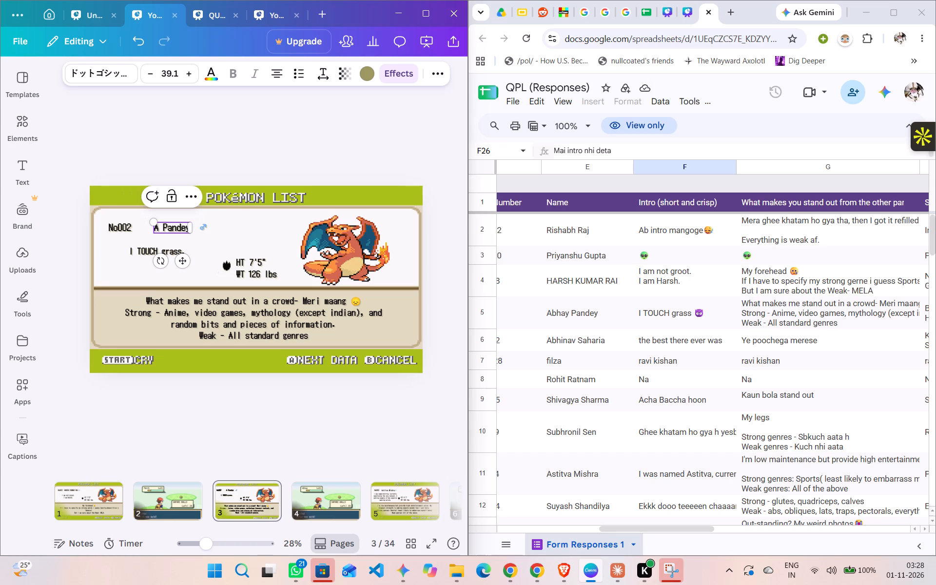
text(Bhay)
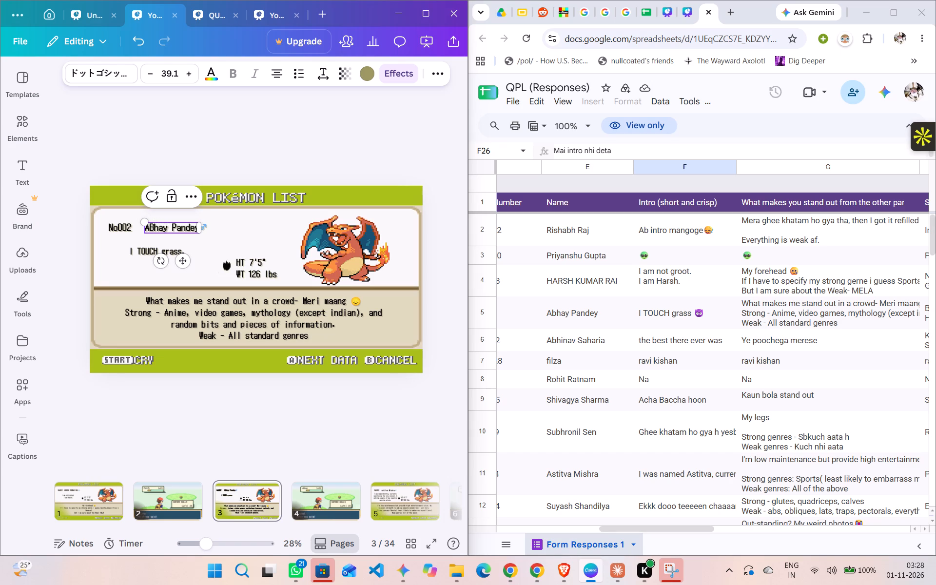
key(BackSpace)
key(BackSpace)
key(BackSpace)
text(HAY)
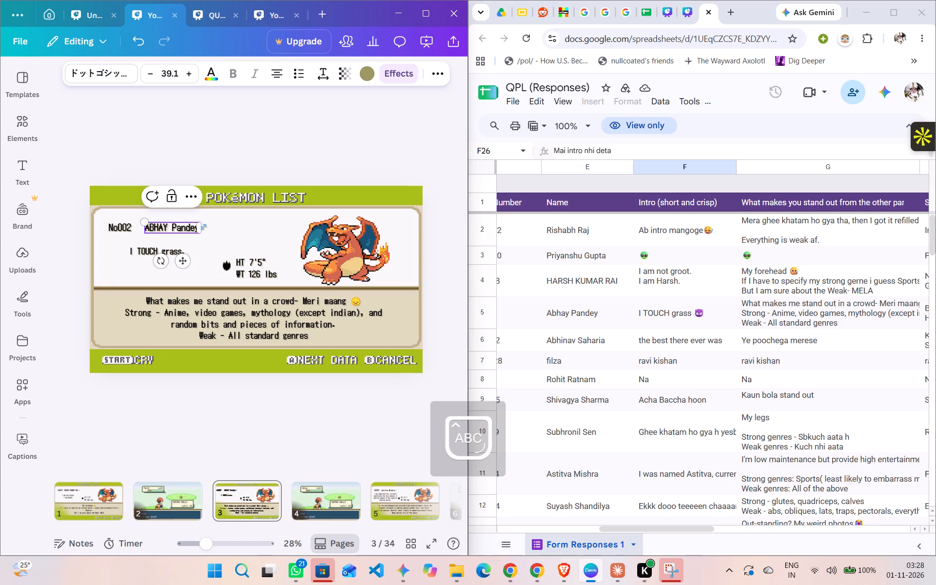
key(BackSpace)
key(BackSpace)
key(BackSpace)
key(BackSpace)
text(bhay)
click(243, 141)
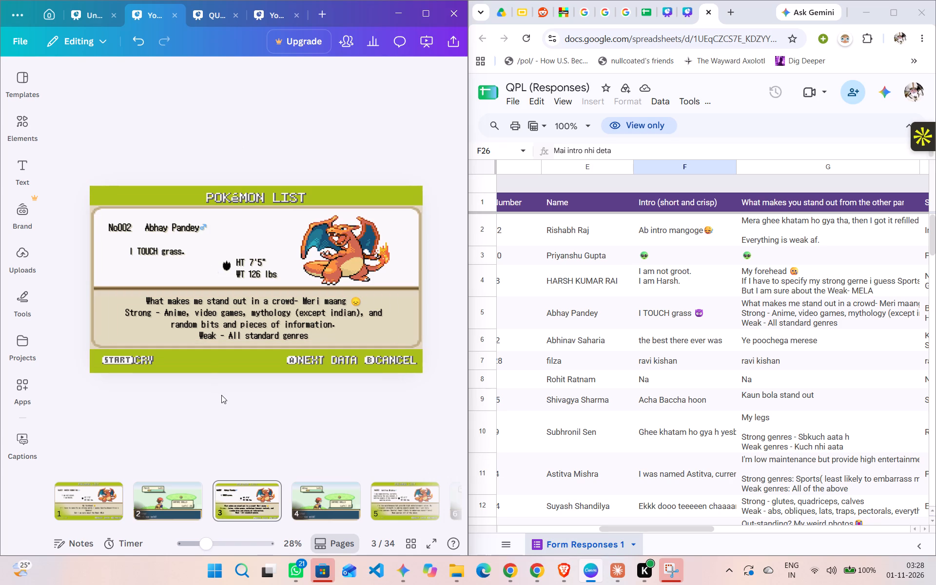
Review the cards on pages 25 to 33, checking their numbers and participant names to find the next card needing details.
scroll(286, 506, left, 14)
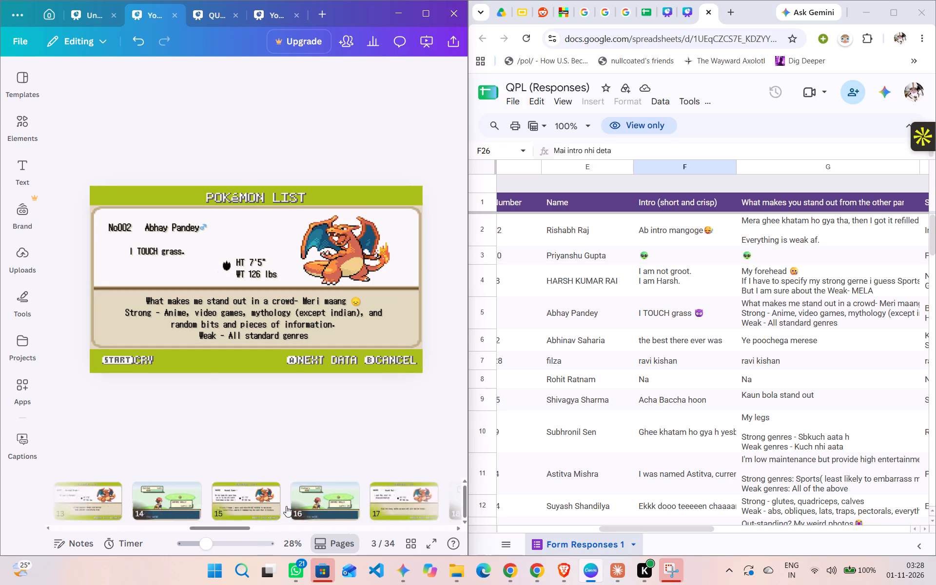
scroll(286, 506, left, 11)
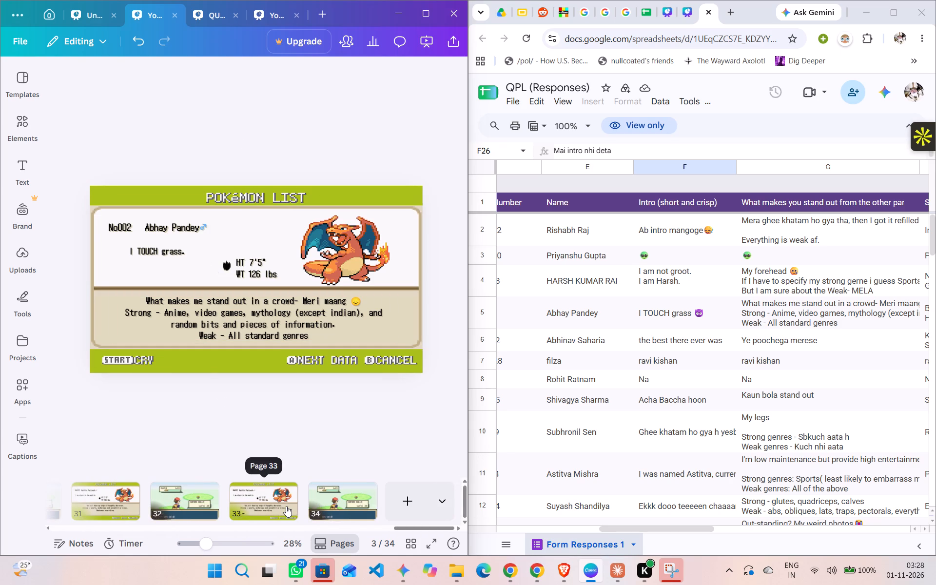
click(241, 502)
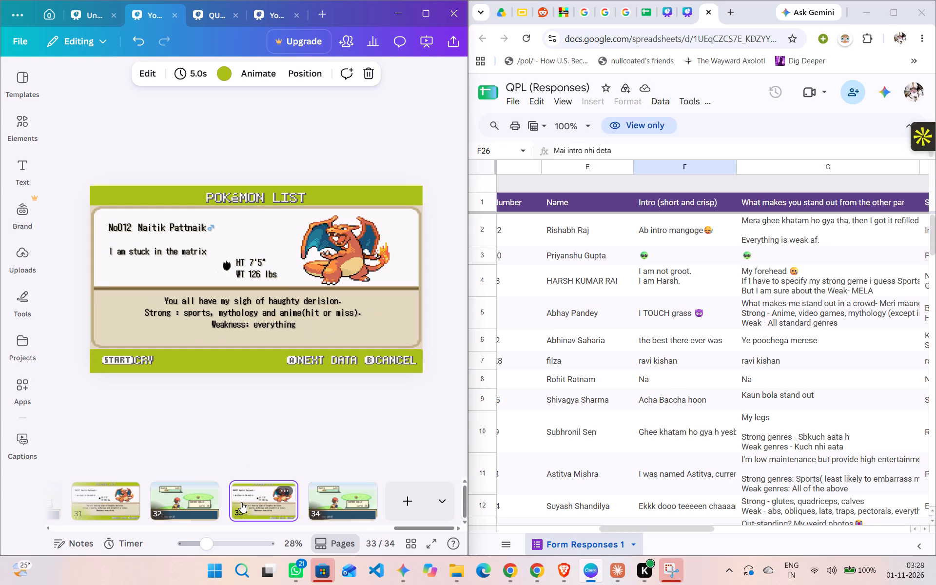
scroll(241, 502, right, 3)
click(241, 502)
scroll(241, 502, right, 1)
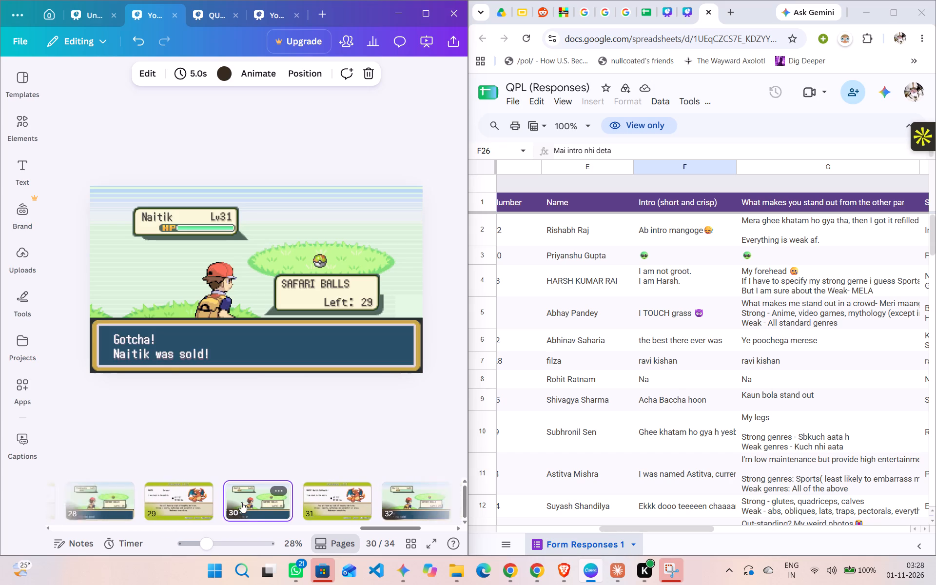
scroll(241, 502, right, 1)
click(241, 502)
click(284, 503)
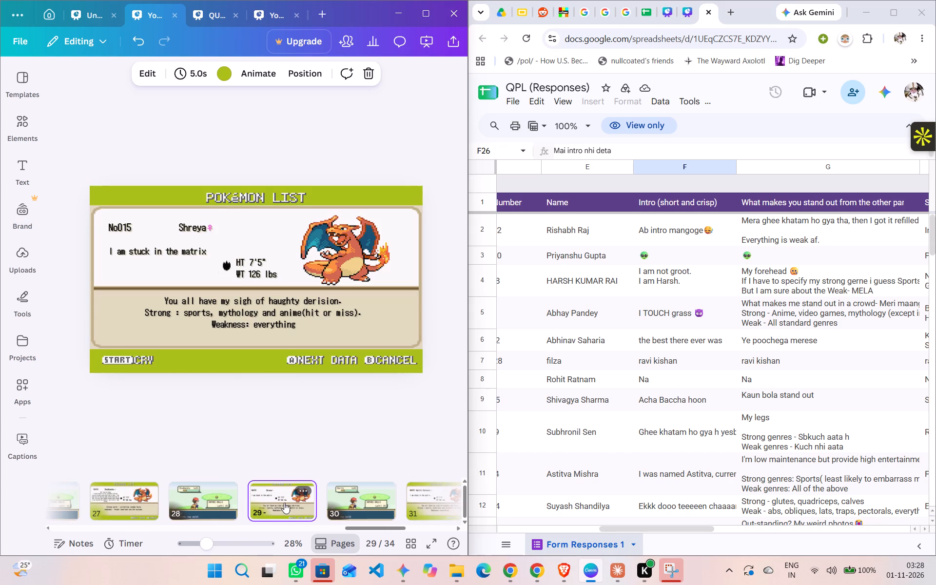
scroll(284, 503, left, 1)
scroll(284, 503, right, 1)
click(211, 499)
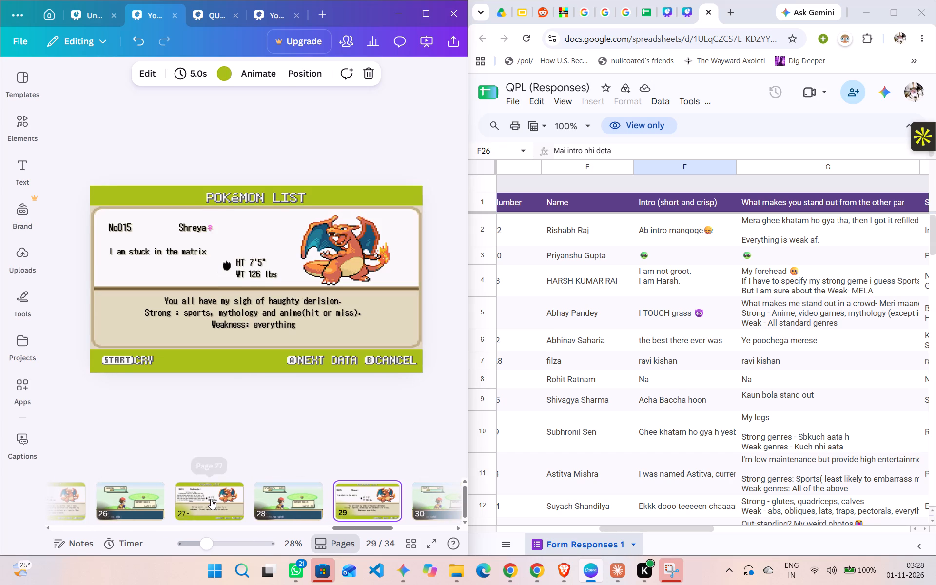
scroll(211, 499, right, 2)
click(191, 498)
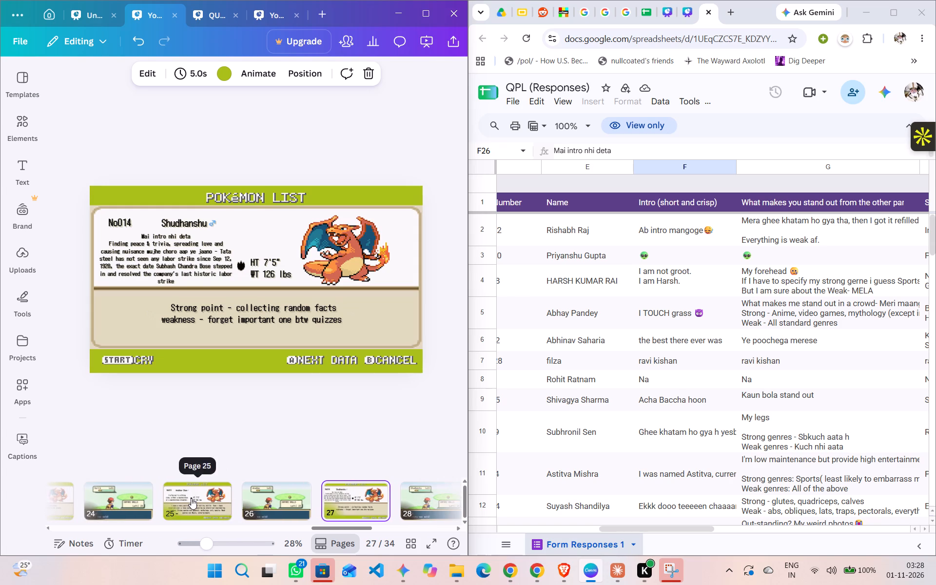
scroll(191, 498, left, 1)
click(219, 497)
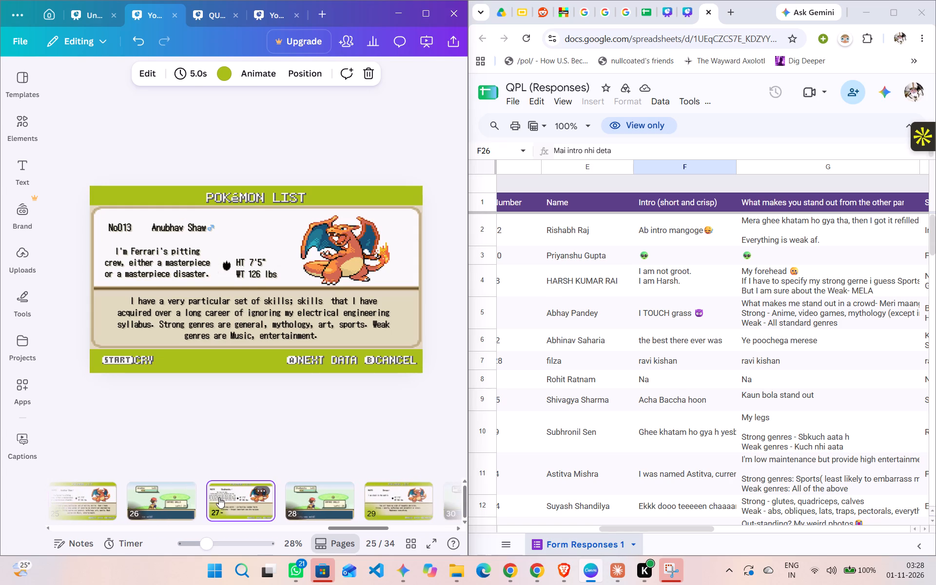
scroll(219, 497, left, 1)
click(275, 502)
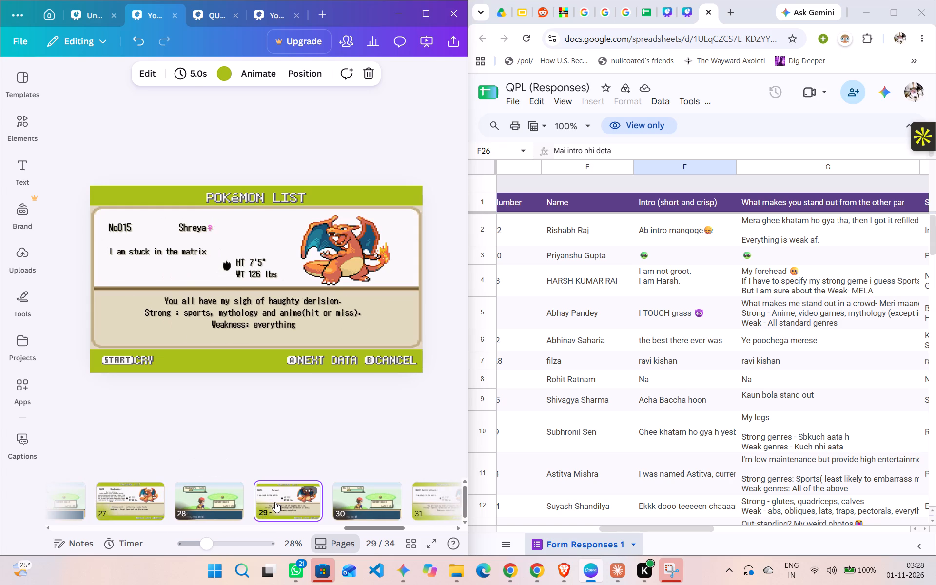
scroll(275, 502, left, 2)
Change the card number on the page 31 card to No016.
click(331, 504)
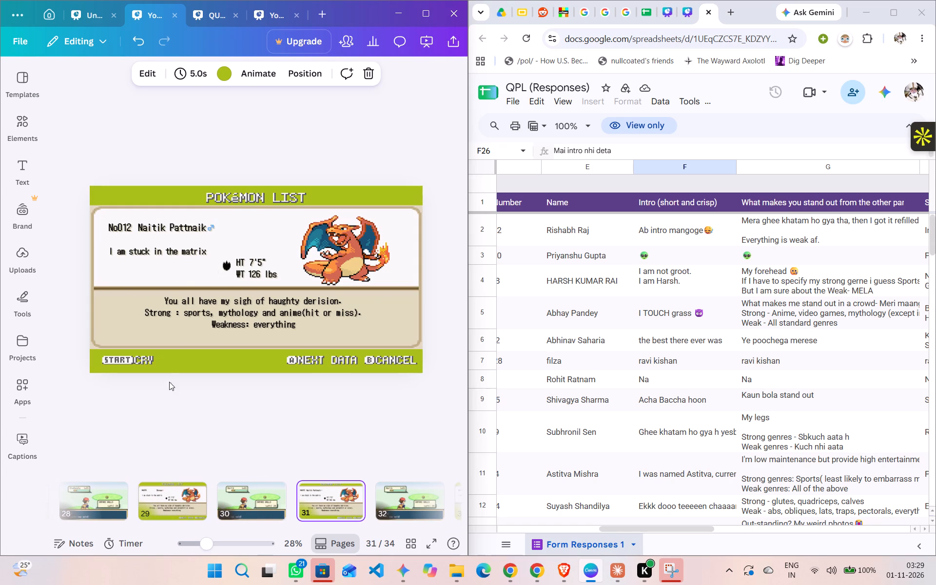
double_click(127, 223)
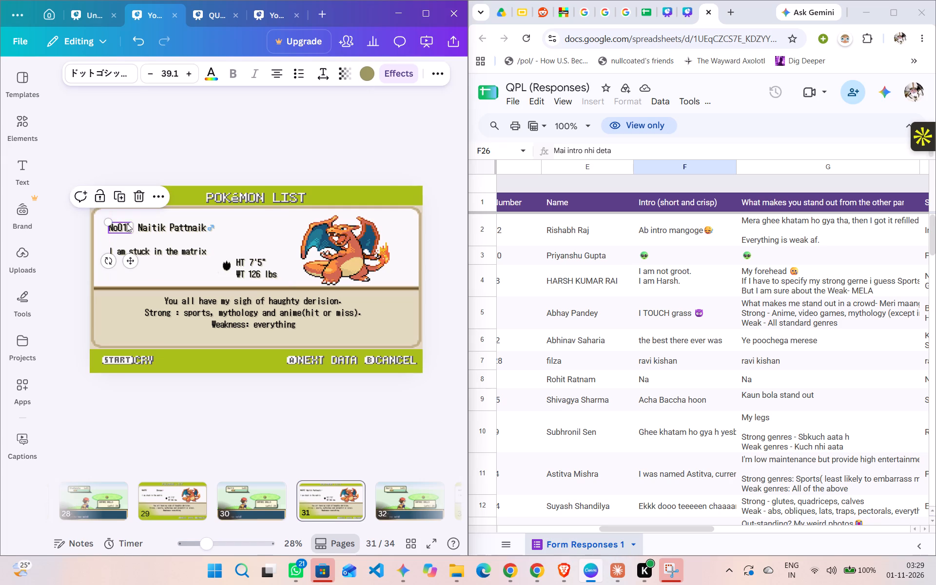
click(127, 223)
key(Right)
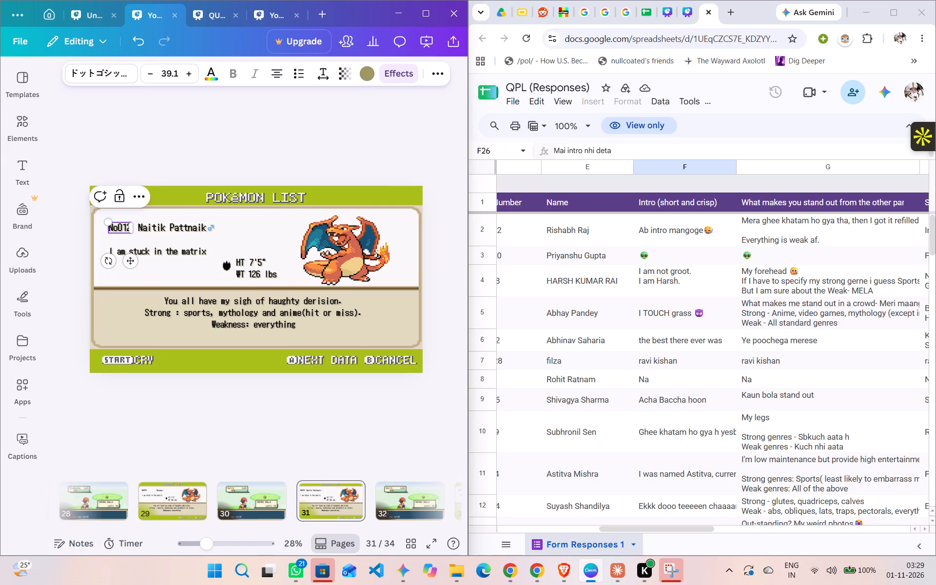
key(BackSpace)
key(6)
key(Right)
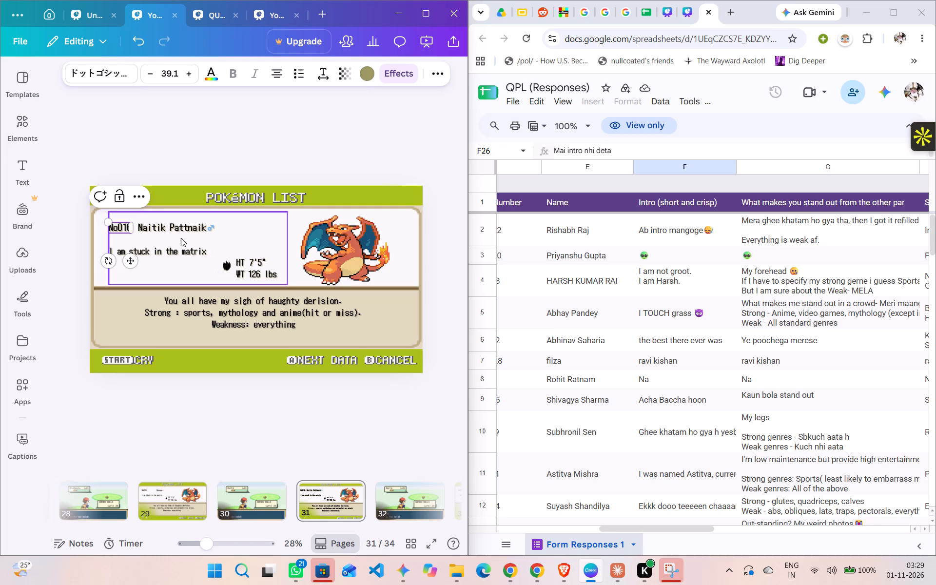
Replace the participant name on the page 31 card with Raunak's full name.
double_click(190, 231)
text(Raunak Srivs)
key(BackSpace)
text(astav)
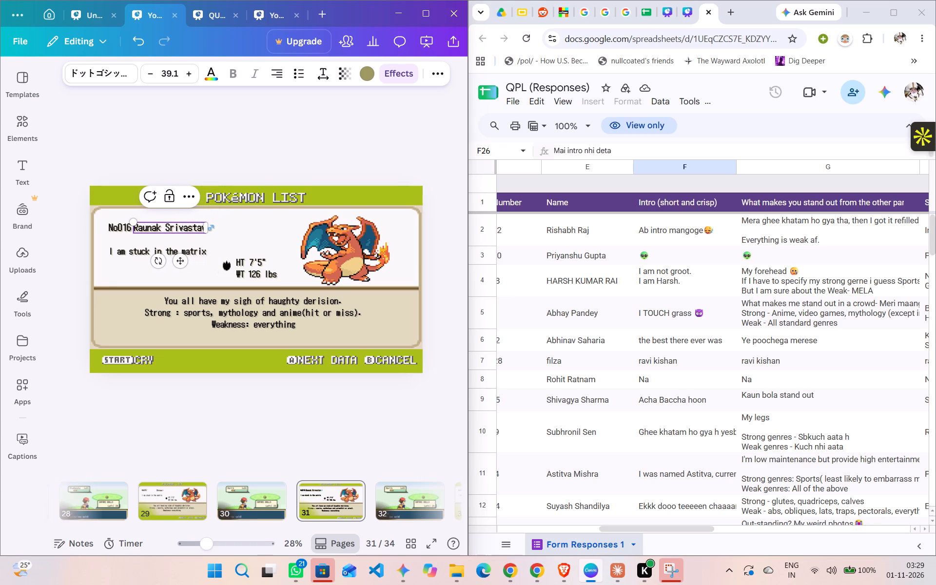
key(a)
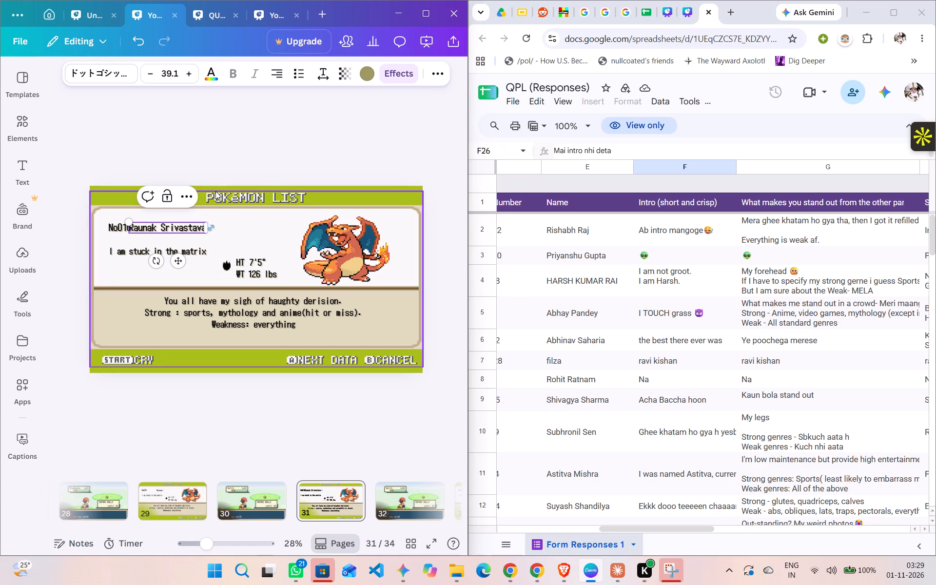
click(246, 147)
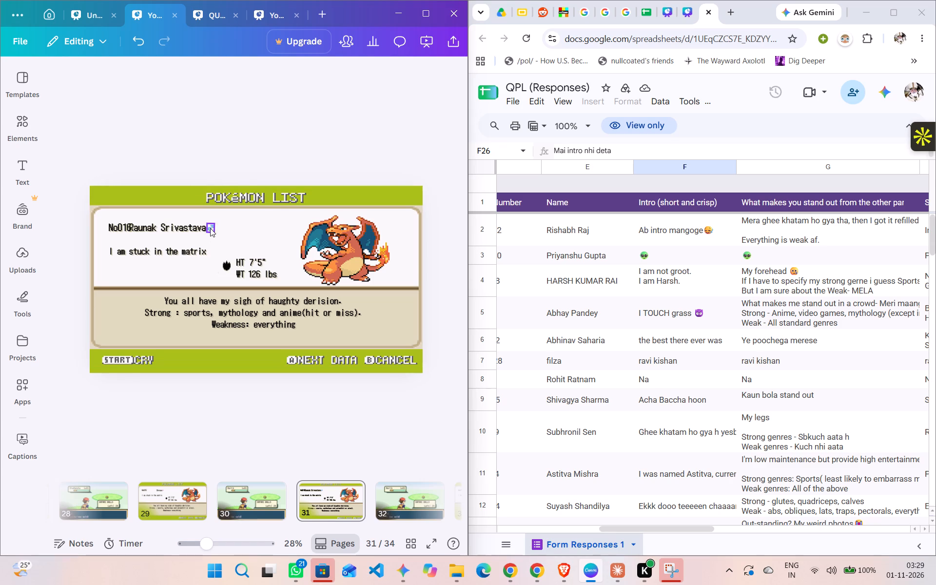
Shift the male symbol and the participant name on the page 31 card away from No016, keeping the name level with the number.
drag(210, 227, 225, 228)
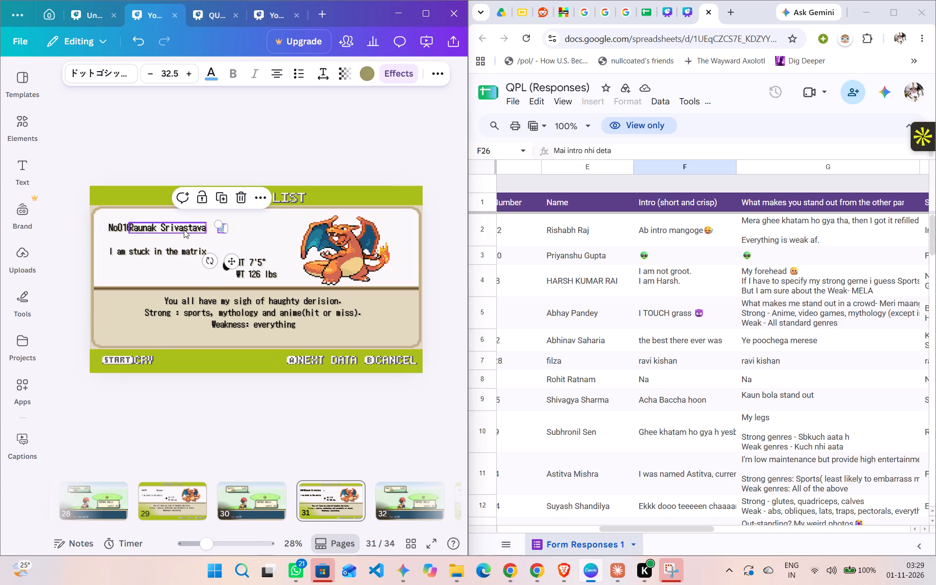
drag(184, 230, 195, 231)
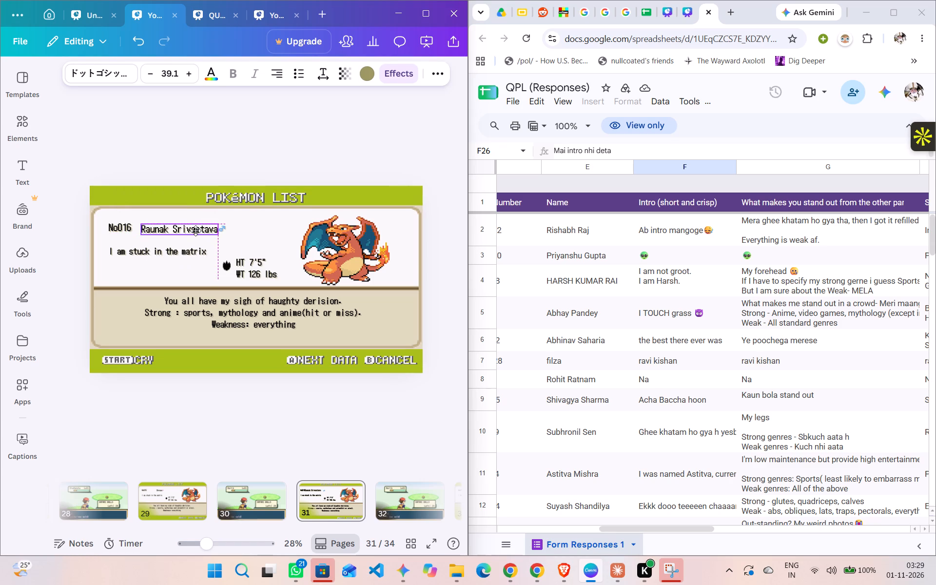
drag(195, 231, 195, 230)
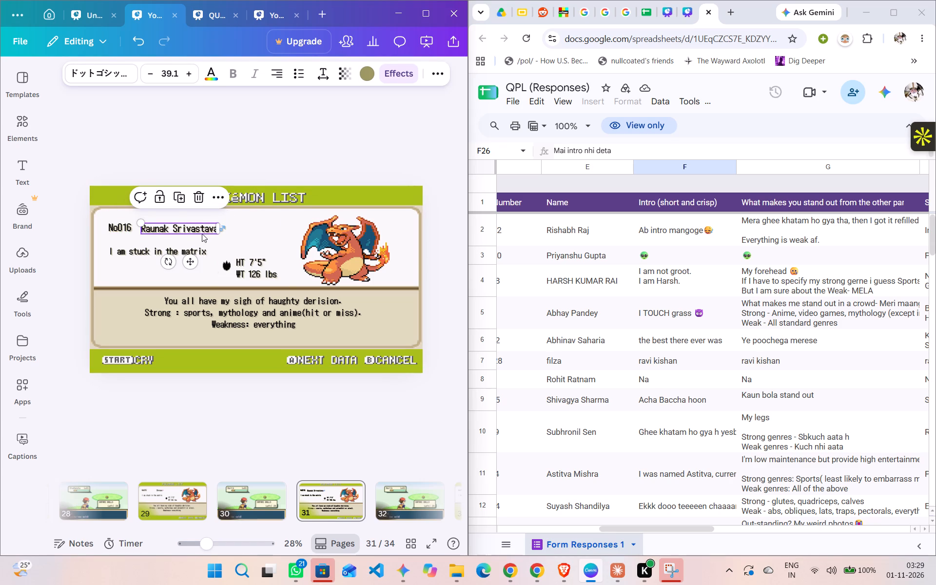
click(198, 228)
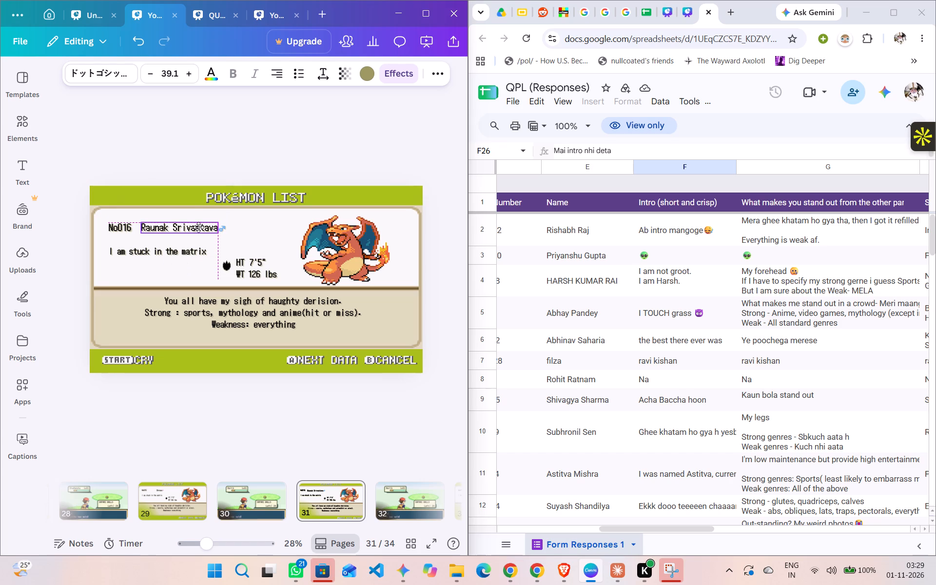
click(289, 160)
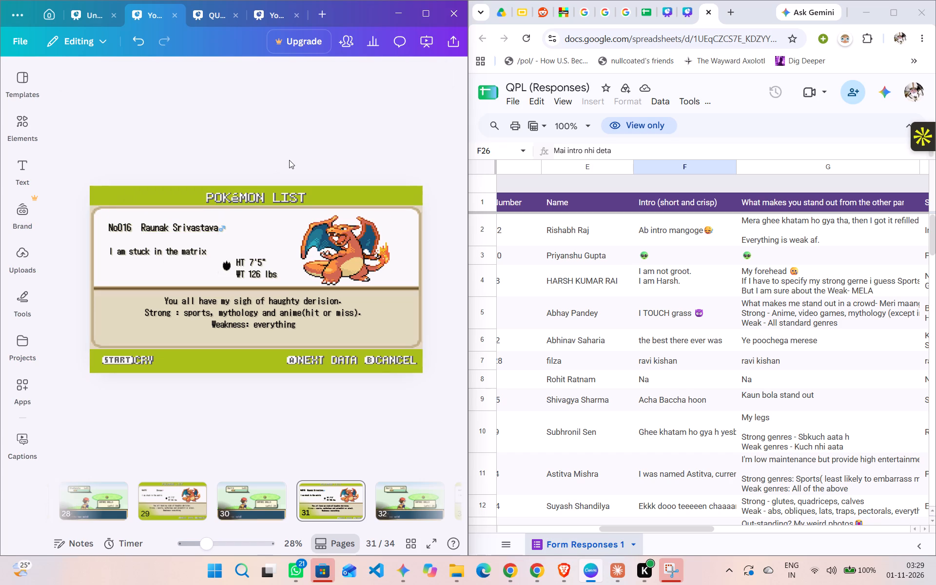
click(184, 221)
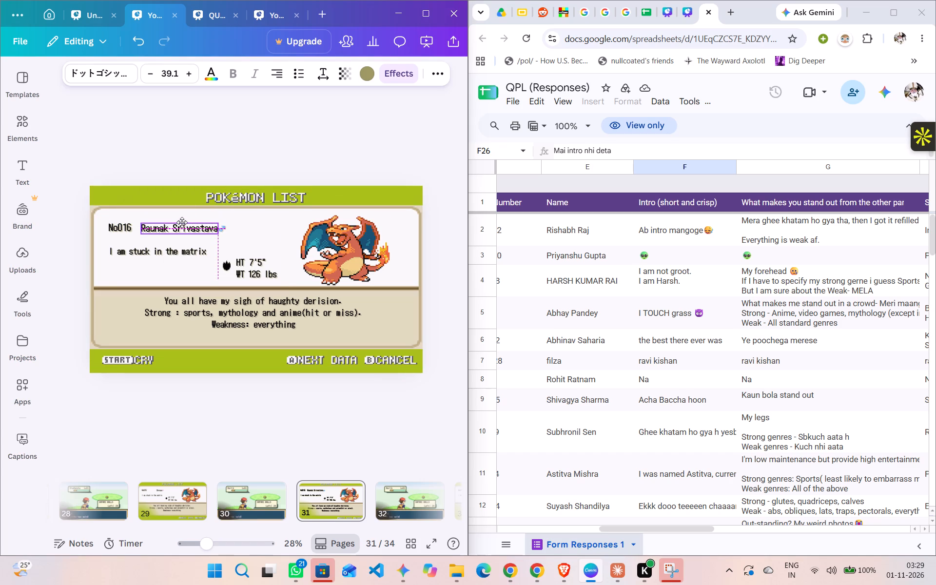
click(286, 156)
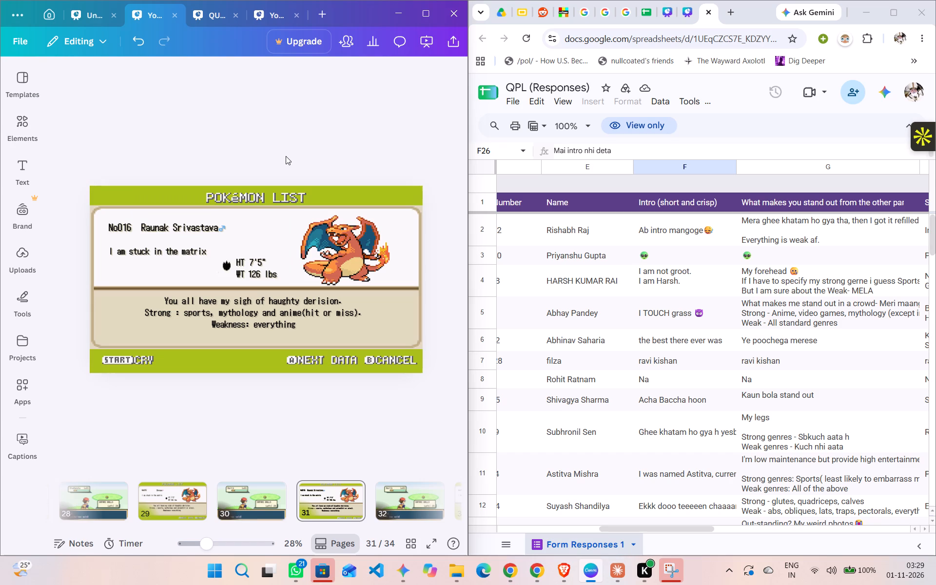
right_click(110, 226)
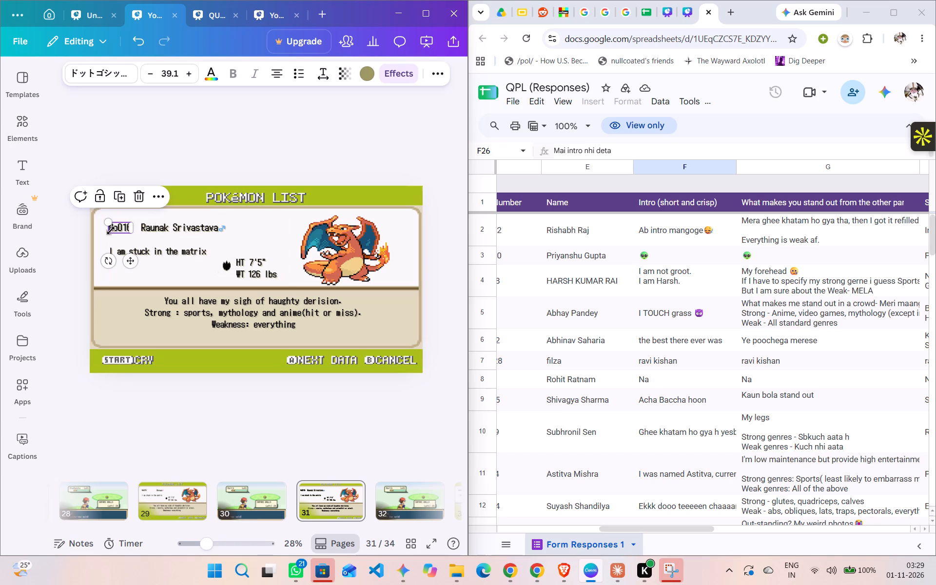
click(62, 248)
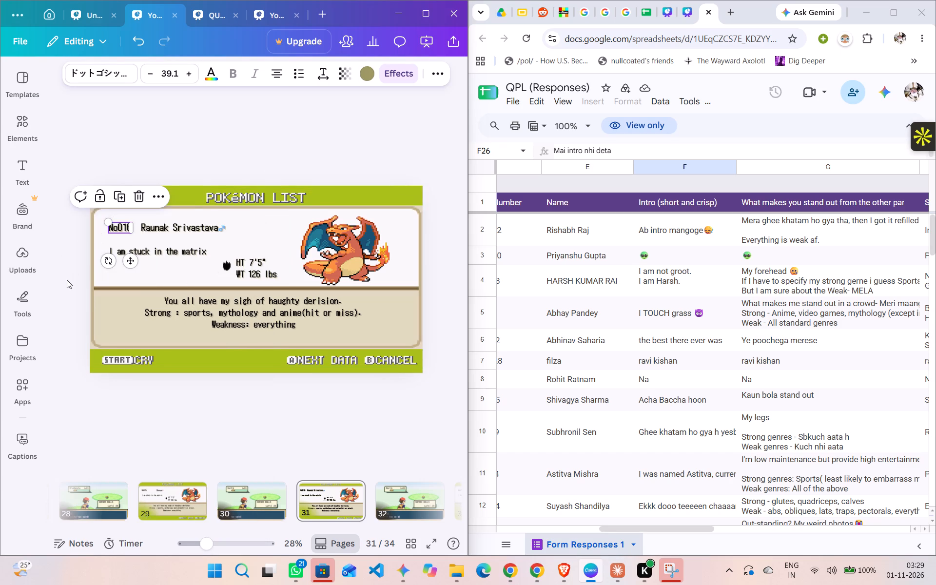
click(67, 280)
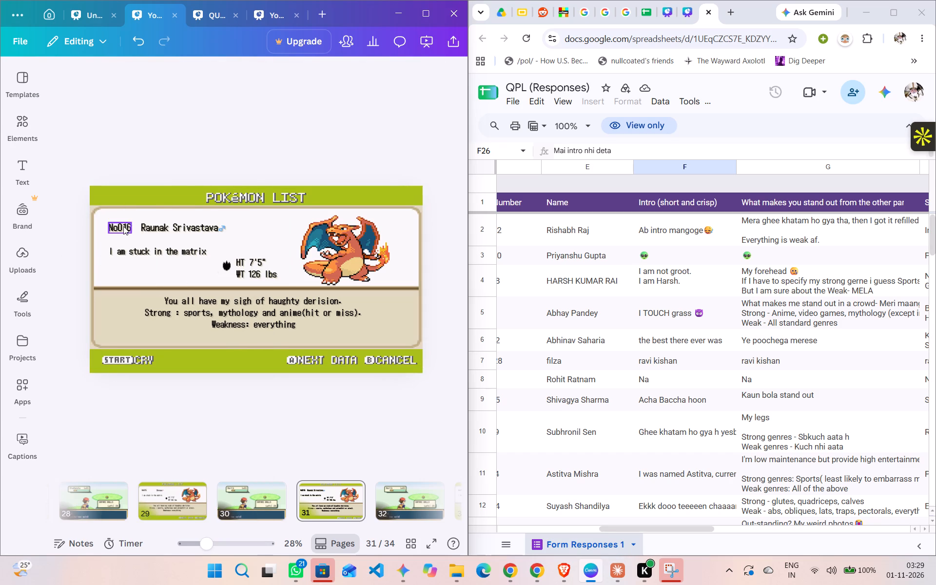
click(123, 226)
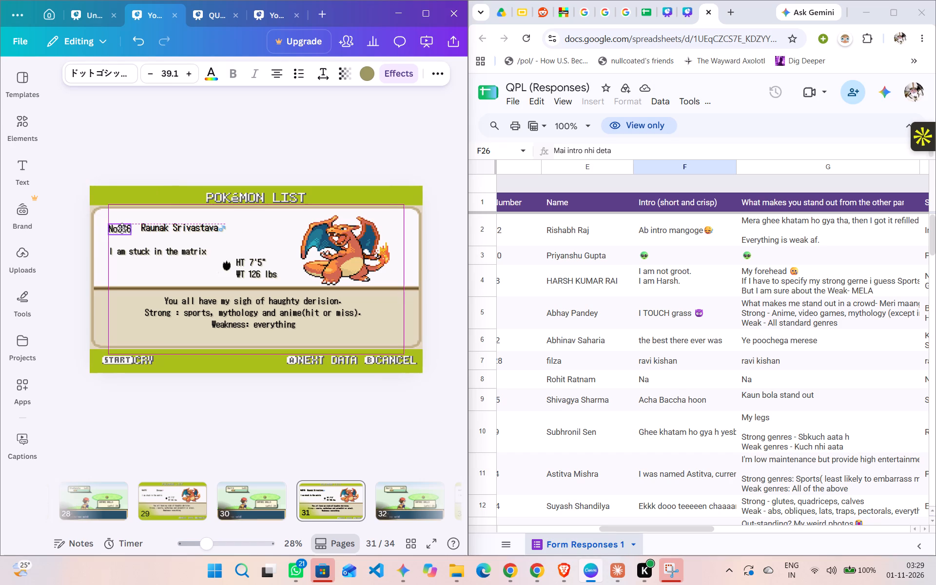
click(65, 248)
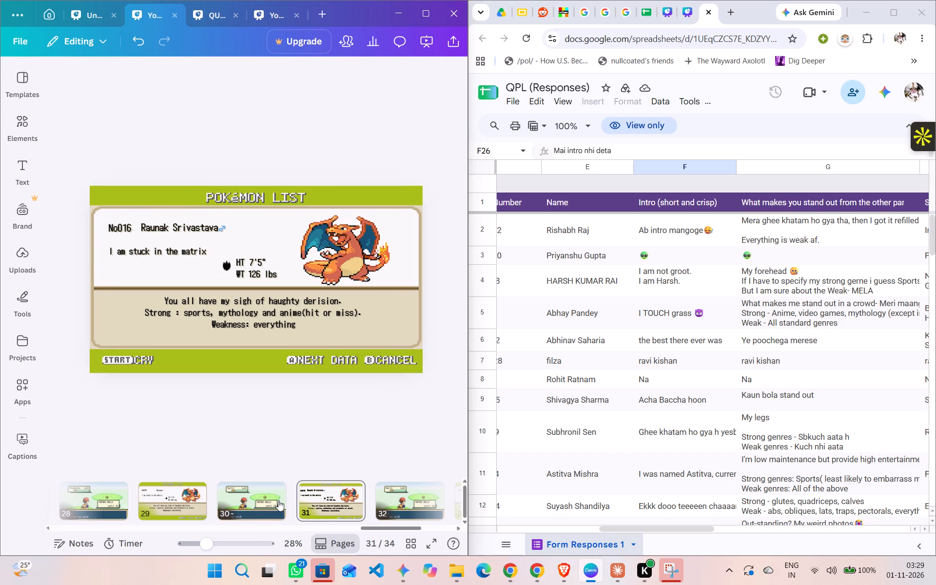
Replace the name in the HP box on the page 30 slide with Shreya.
scroll(278, 500, left, 3)
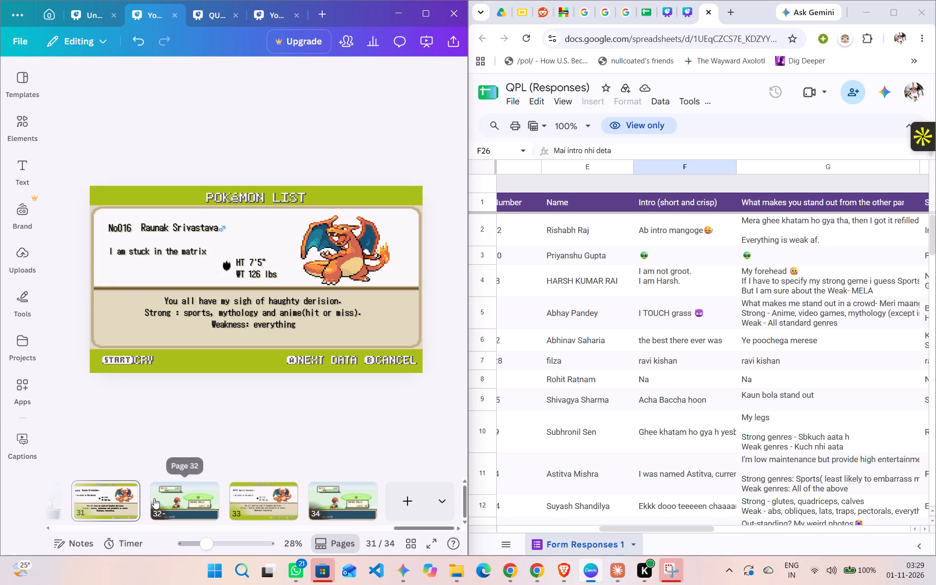
click(154, 498)
scroll(154, 498, right, 2)
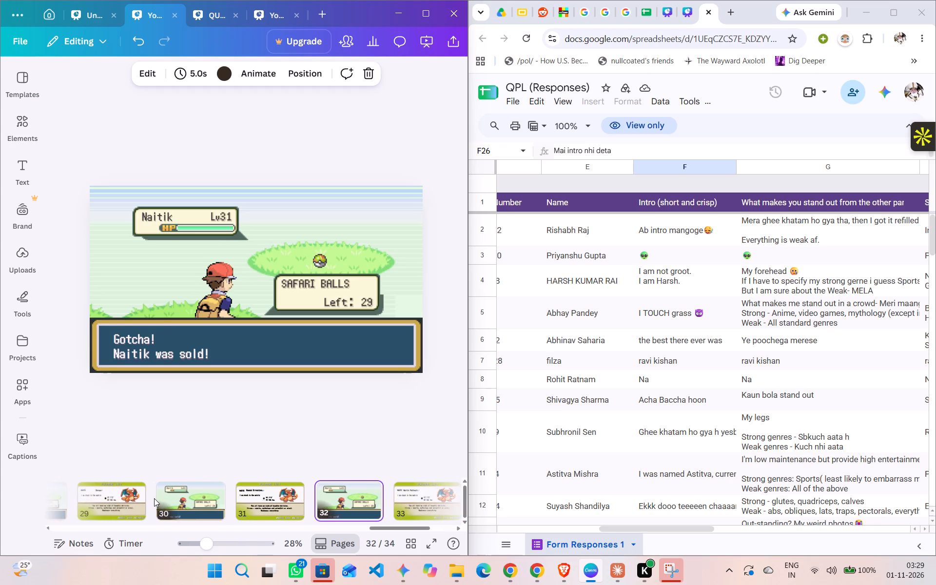
click(189, 499)
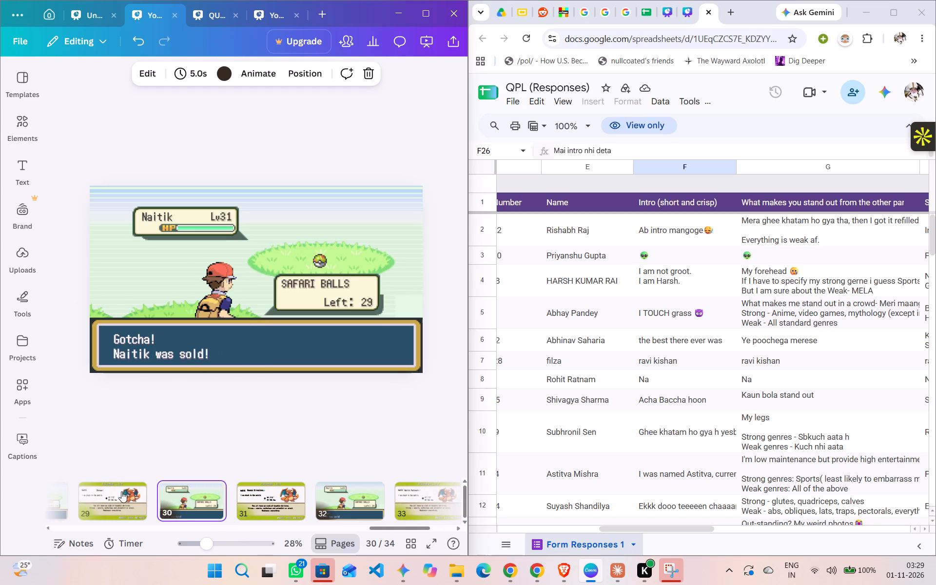
double_click(150, 214)
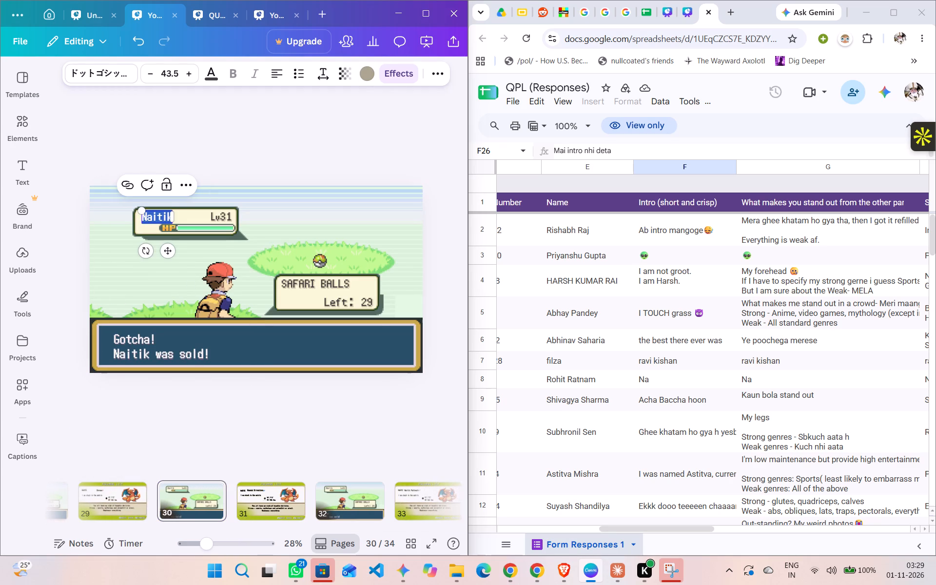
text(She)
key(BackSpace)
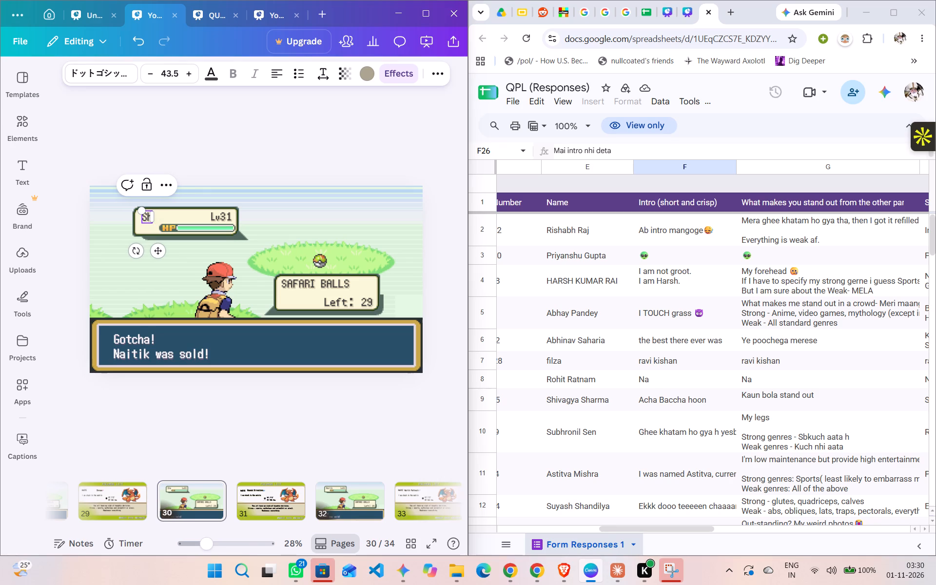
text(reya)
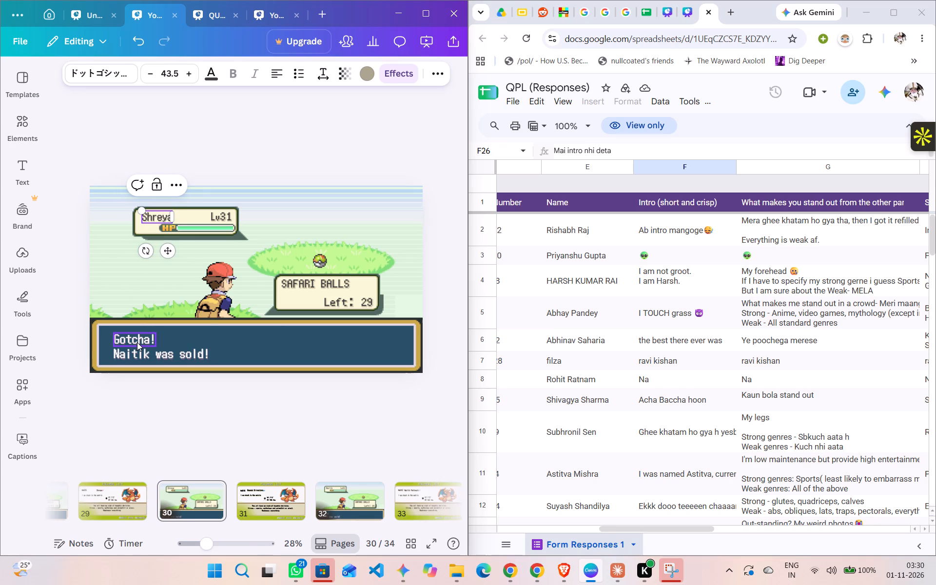
Change the message below "Gotcha!" on the page 30 slide to "Shreya was sold!".
double_click(136, 356)
click(149, 355)
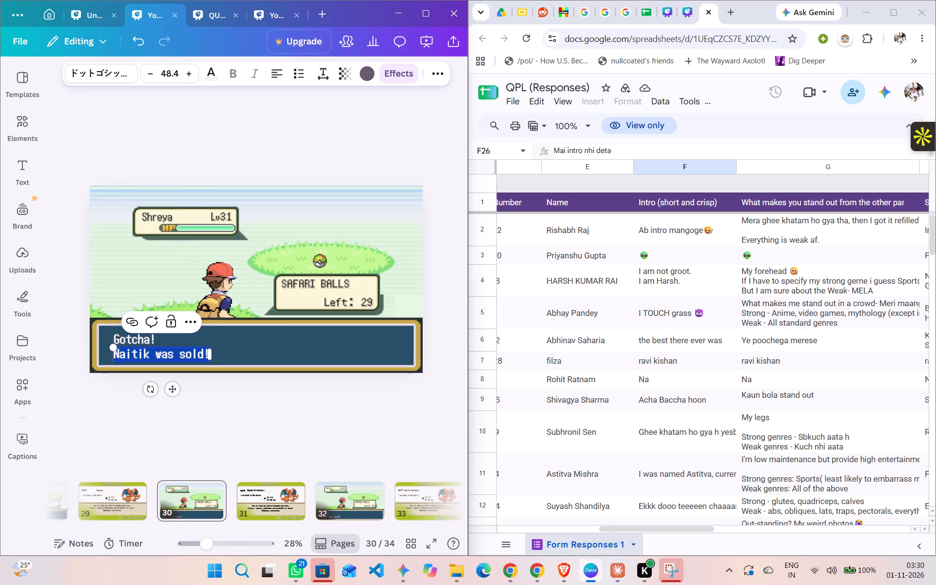
key(BackSpace)
key(BackSpace)
key(BackSpace)
key(BackSpace)
key(BackSpace)
key(BackSpace)
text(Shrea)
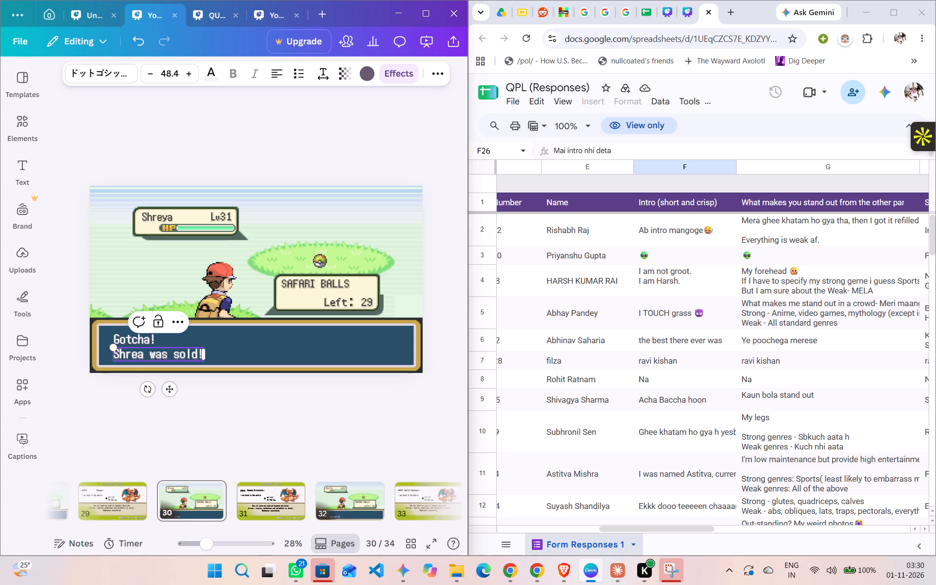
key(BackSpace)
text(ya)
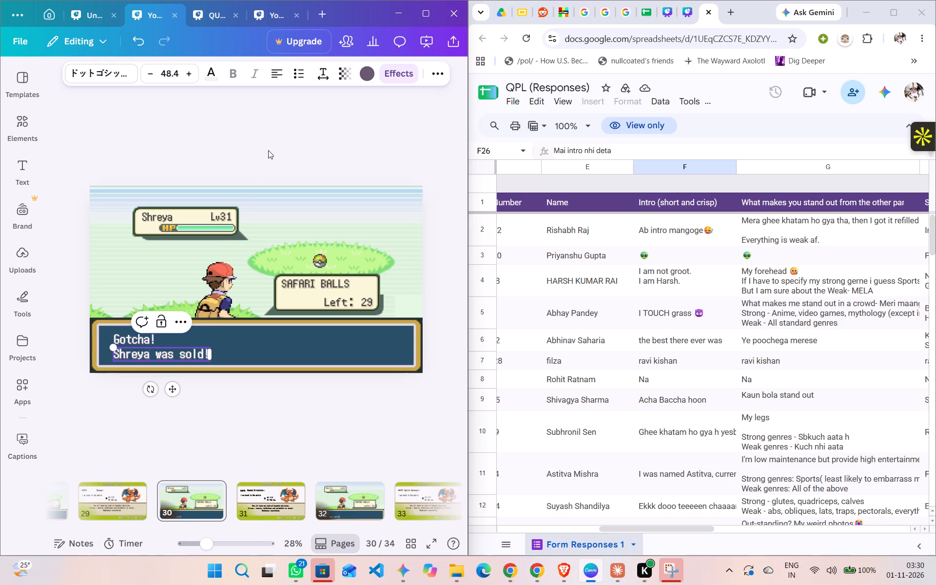
click(268, 150)
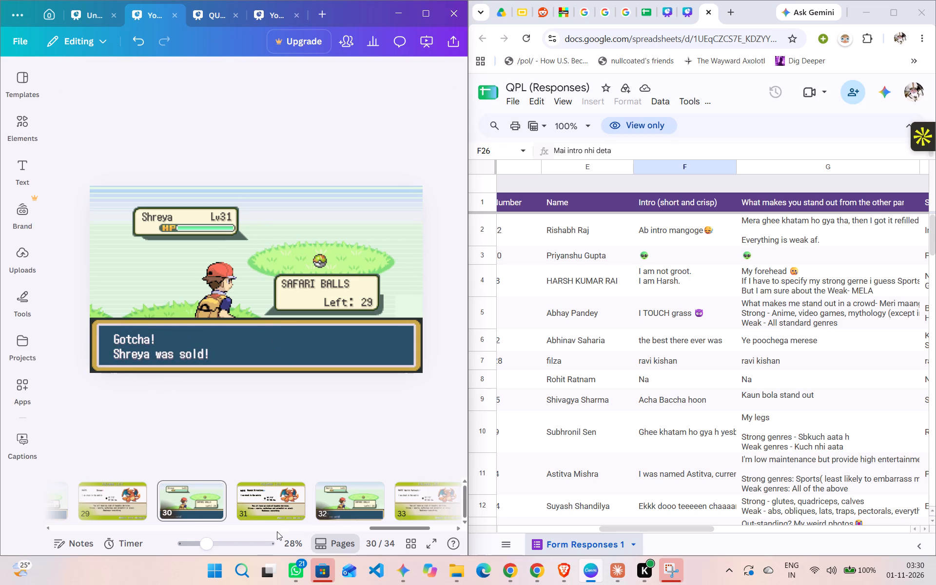
click(257, 498)
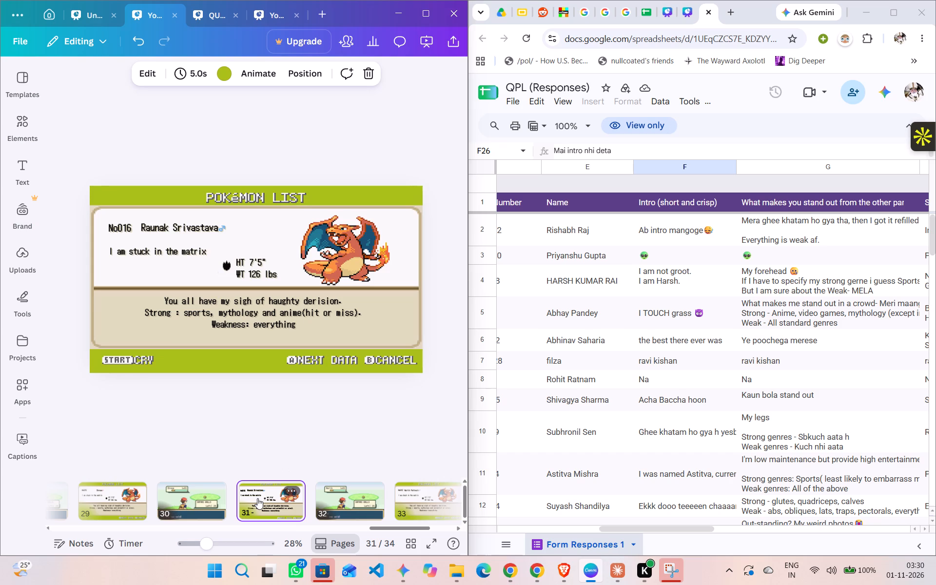
scroll(257, 498, left, 1)
click(315, 512)
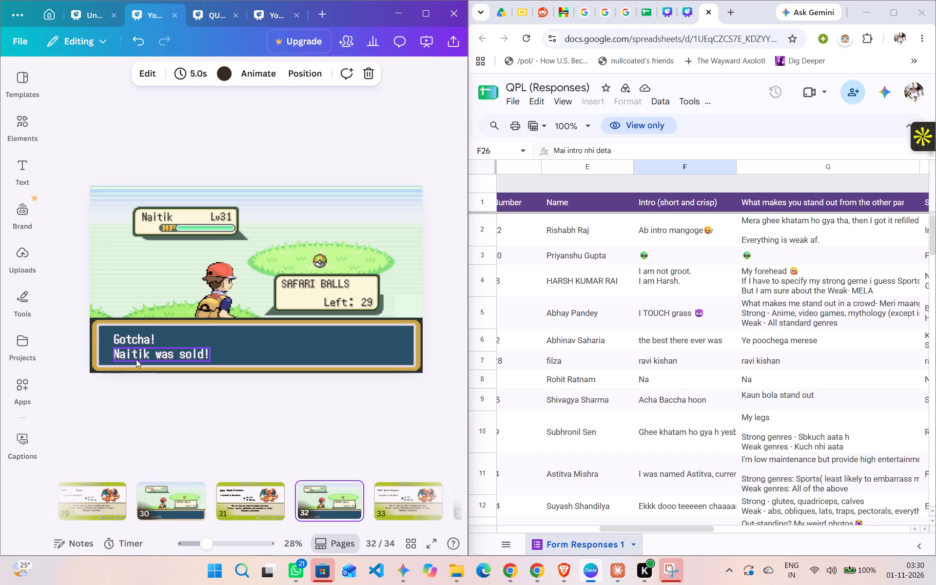